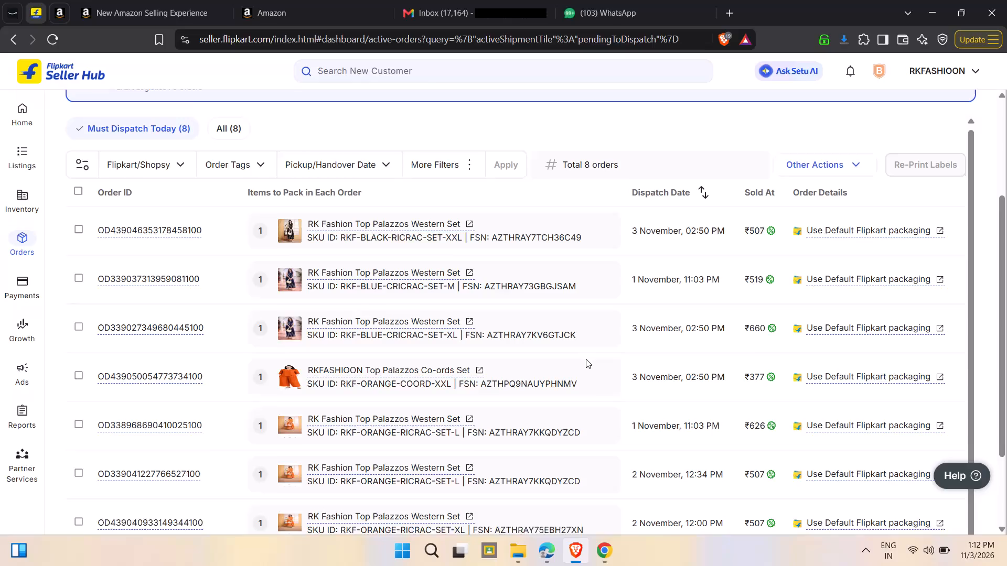
Review the Flipkart orders that must be dispatched today, checking each order's item, SKU and dispatch date.
scroll(586, 359, "down", 6)
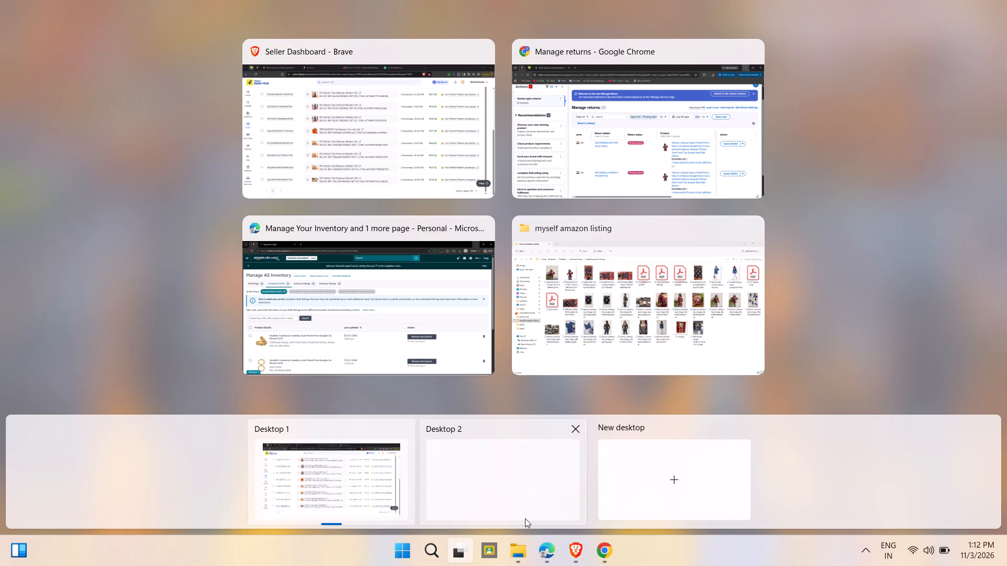
left_click(573, 545)
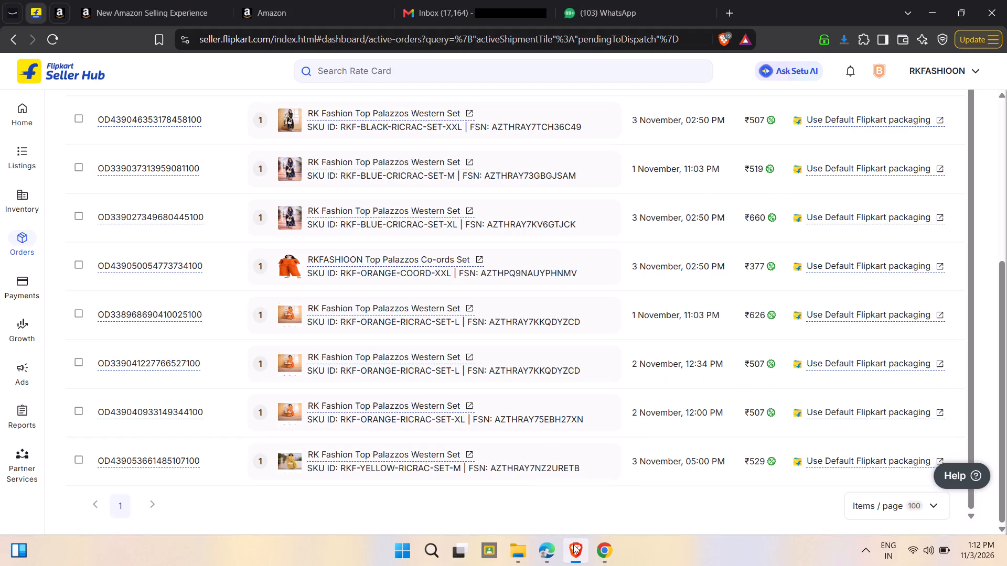
scroll(500, 428, "right", 1)
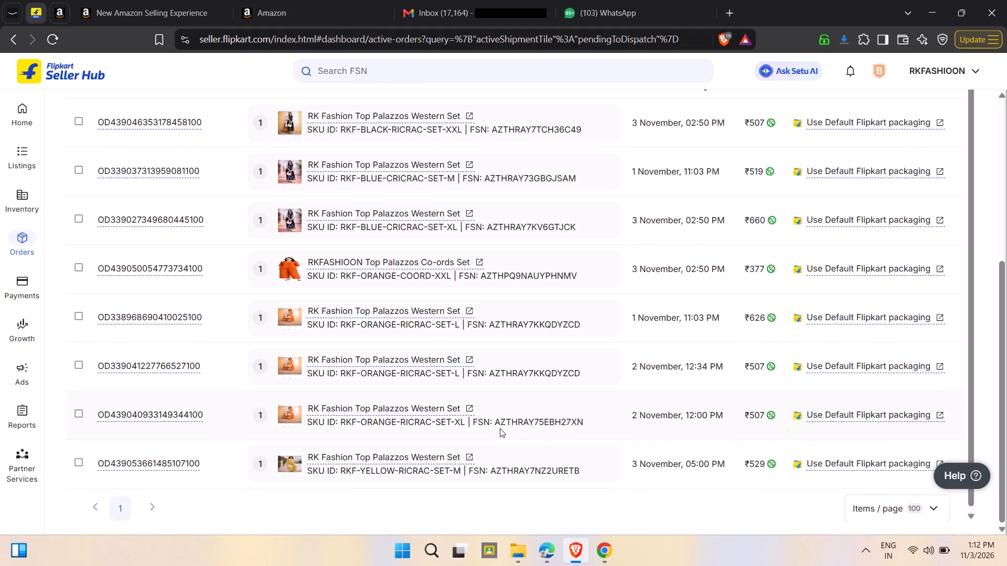
scroll(500, 428, "down", 4)
scroll(500, 428, "up", 10)
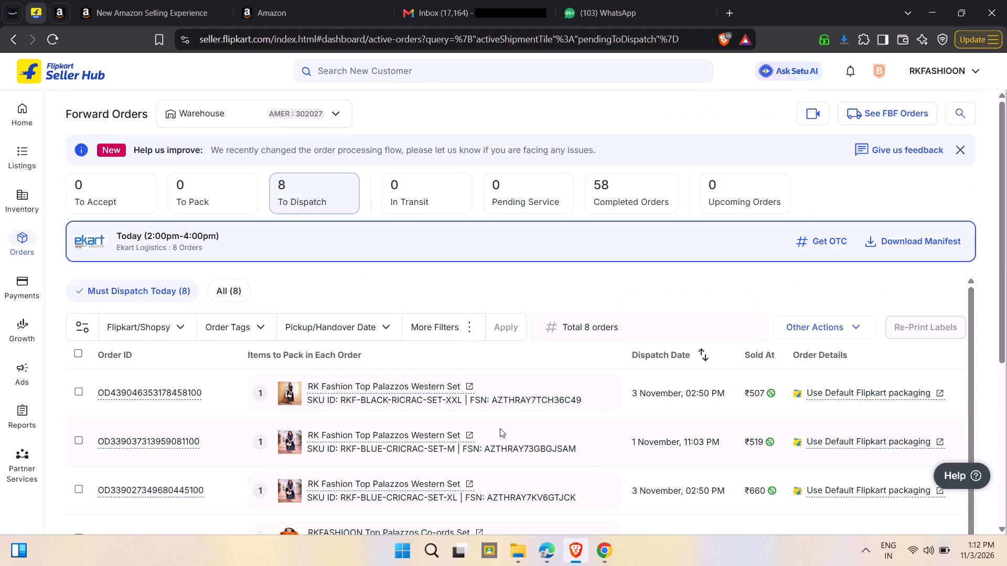
scroll(500, 428, "down", 5)
scroll(500, 428, "down", 20)
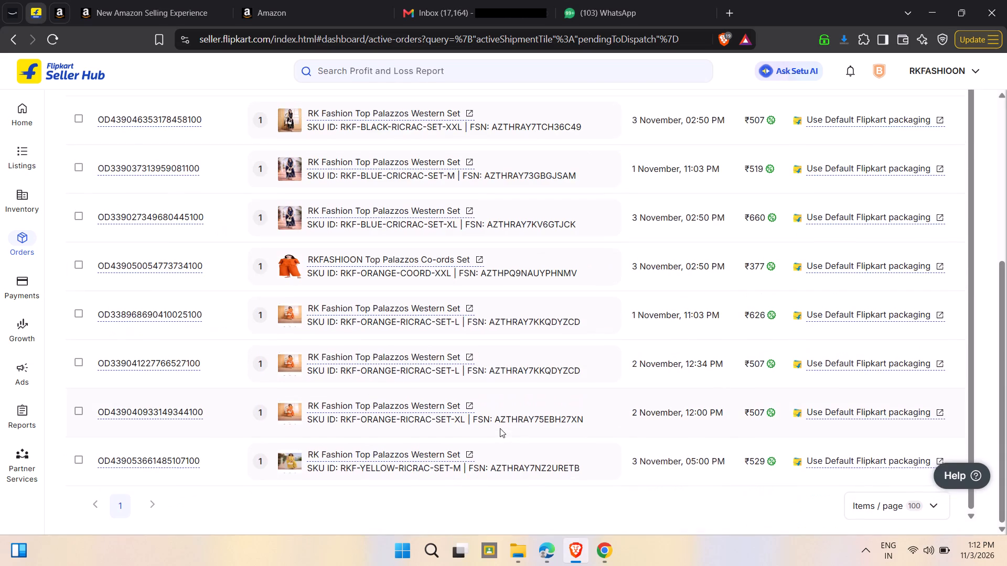
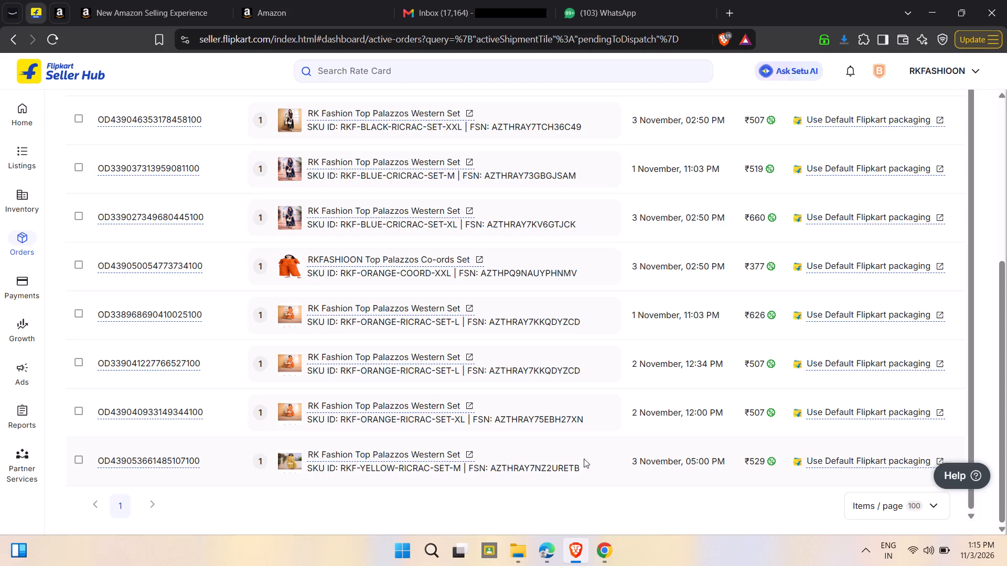
Switch to Amazon Seller Central and review the Easy Ship orders waiting for pickup, checking each order's product, SKU and ship-by date.
scroll(584, 459, "up", 2)
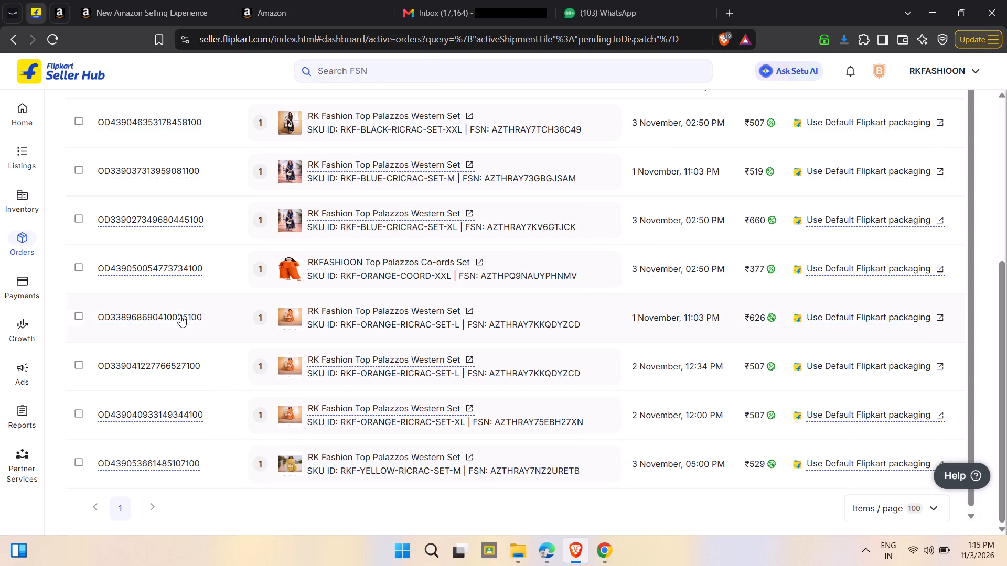
left_click(60, 10)
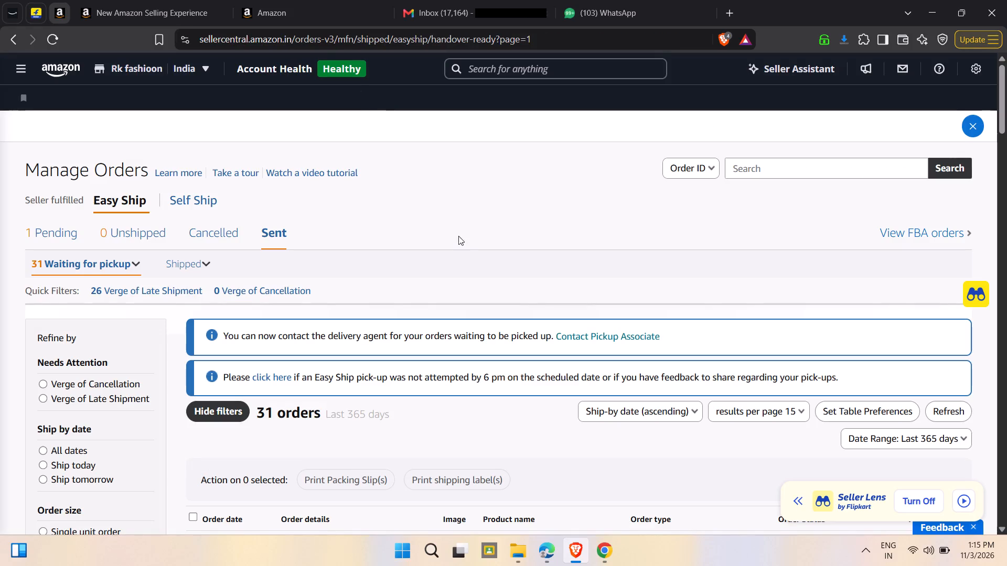
scroll(433, 278, "down", 5)
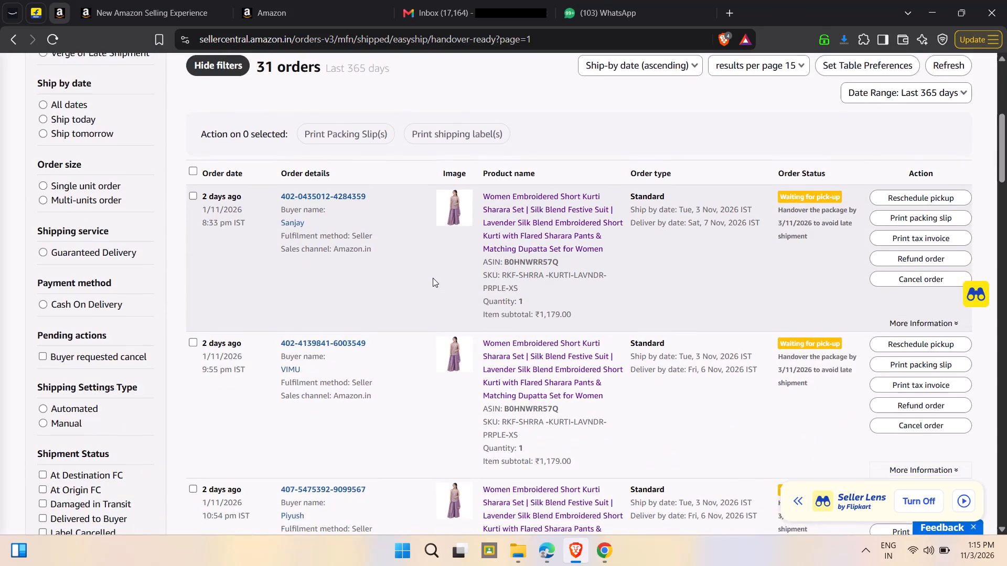
scroll(433, 278, "down", 5)
scroll(433, 278, "up", 1)
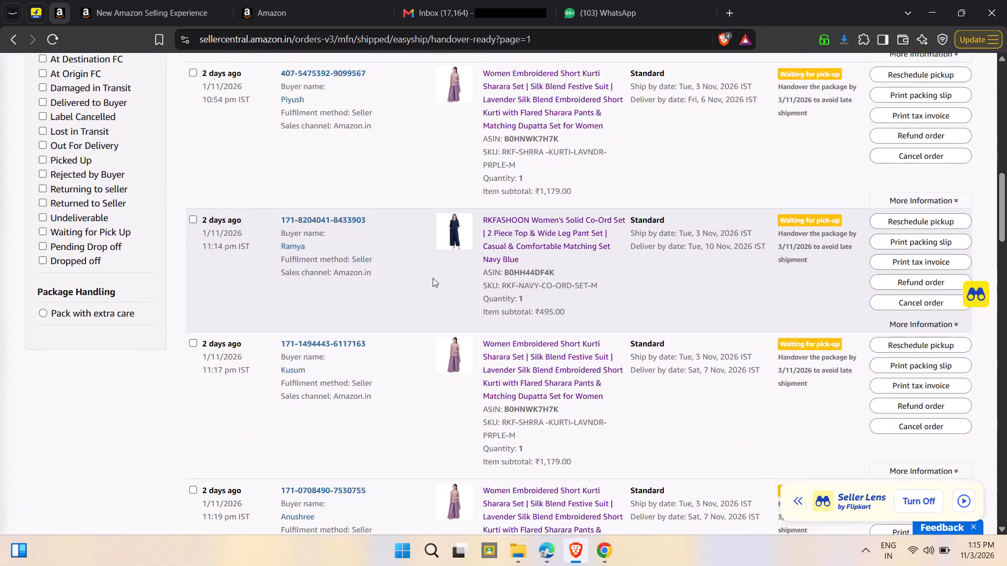
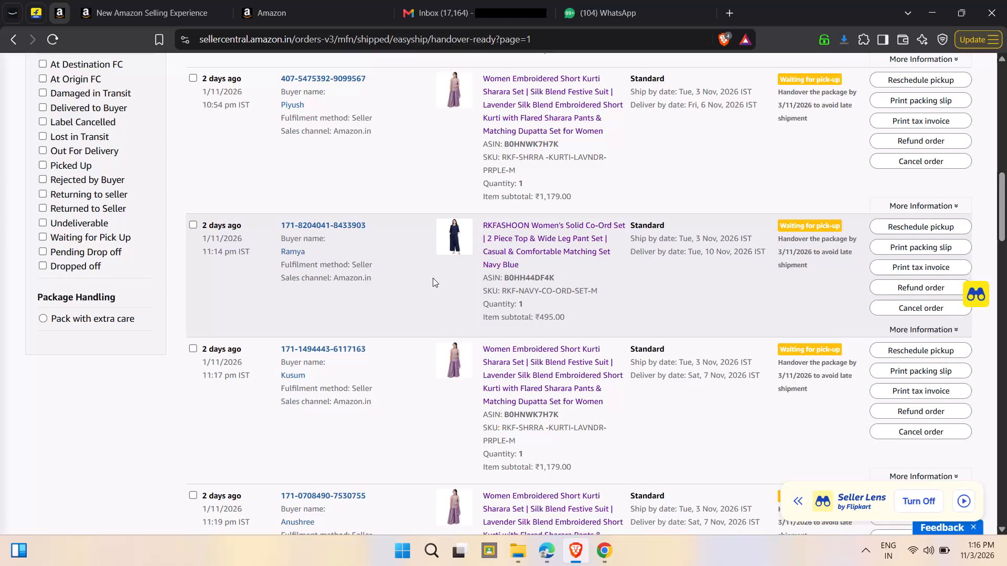
Review the remaining waiting-for-pickup orders down to the end of the first page, checking each order's product, SKU, quantity and ship-by date.
scroll(430, 365, "up", 2)
scroll(430, 365, "down", 7)
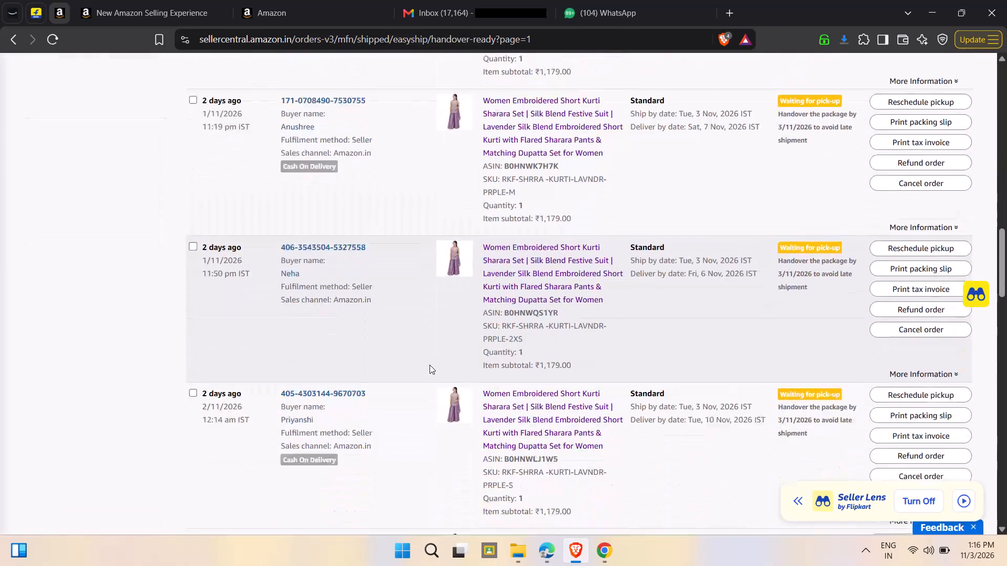
scroll(430, 365, "down", 8)
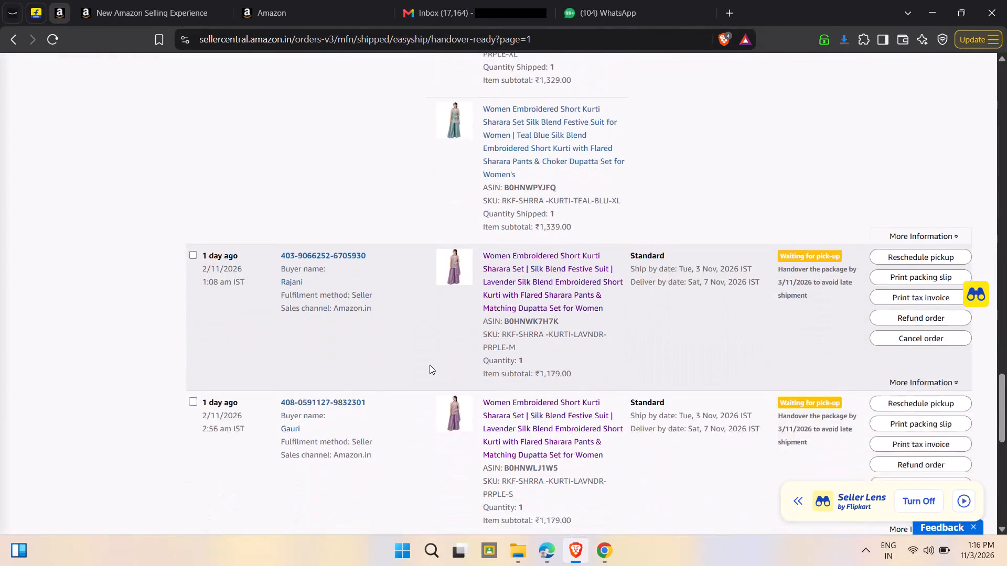
scroll(430, 365, "down", 4)
scroll(430, 365, "up", 2)
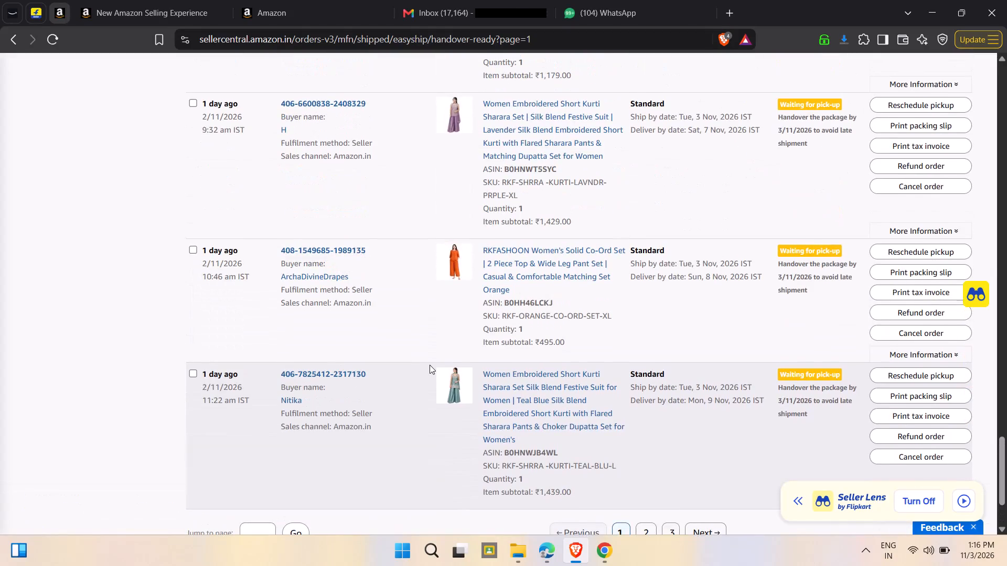
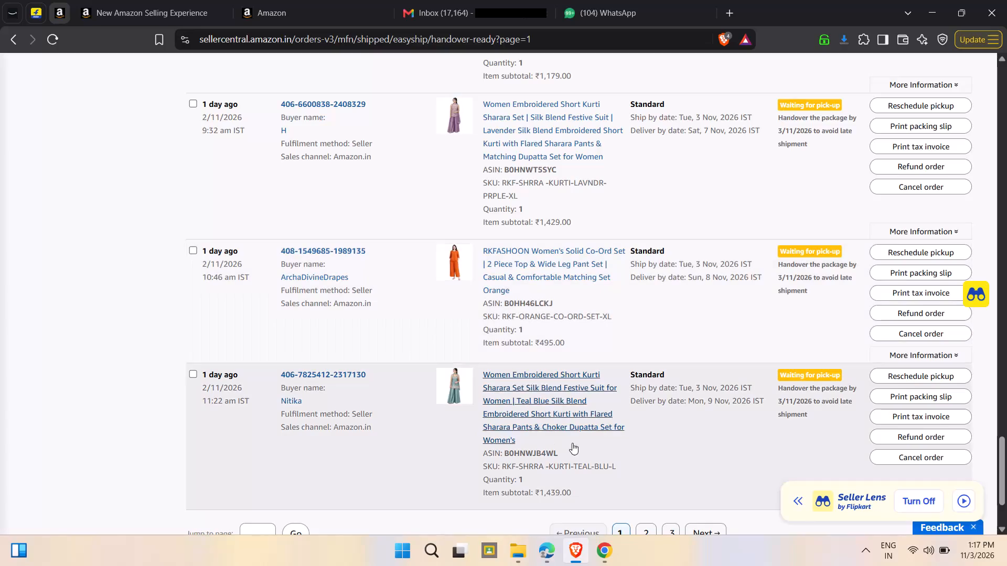
Open page 2 of the waiting-for-pickup orders and review its orders, checking each one's product, SKU, quantity and ship-by date.
left_click(643, 524)
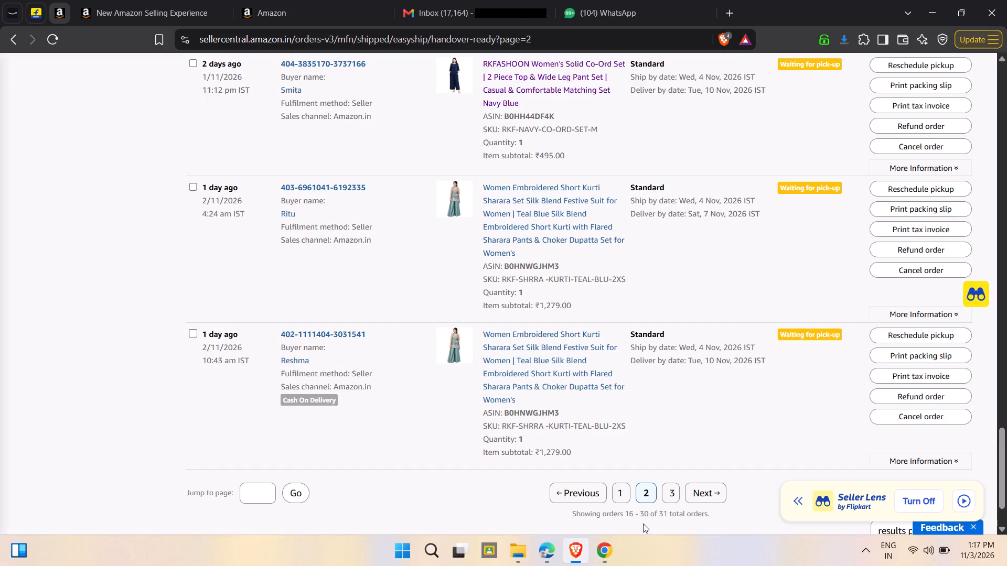
scroll(643, 524, "up", 2)
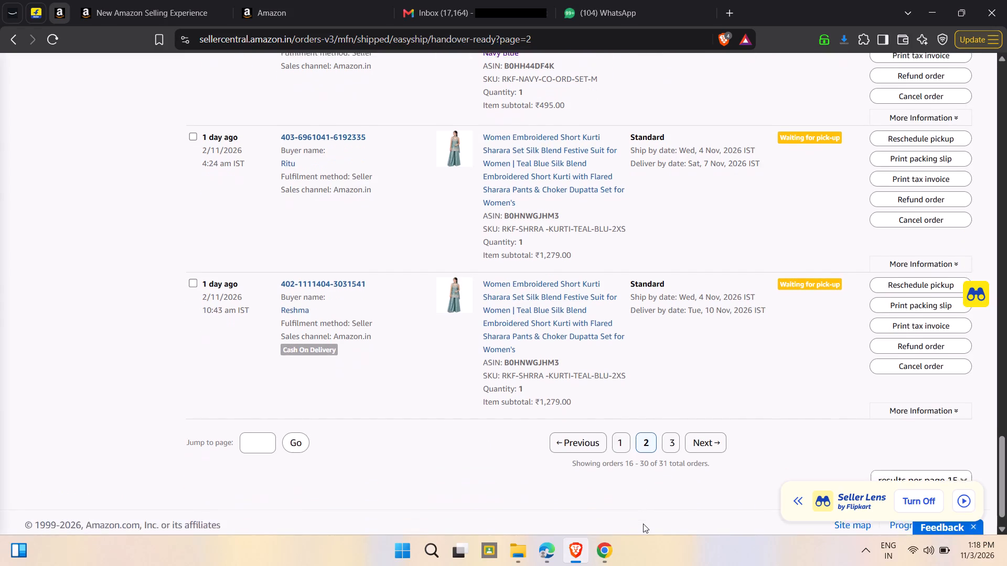
scroll(643, 524, "up", 3)
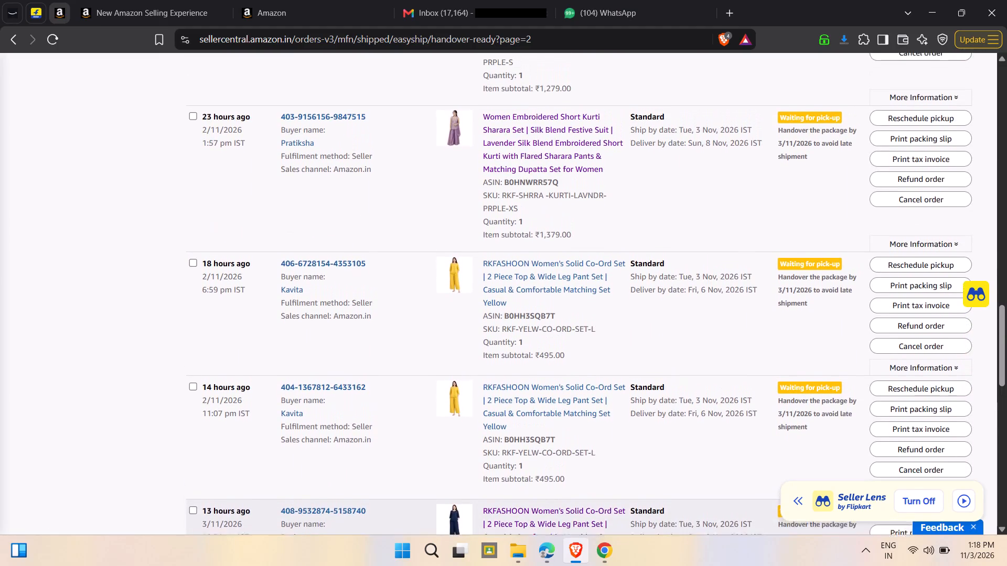
scroll(643, 524, "down", 2)
scroll(643, 524, "up", 6)
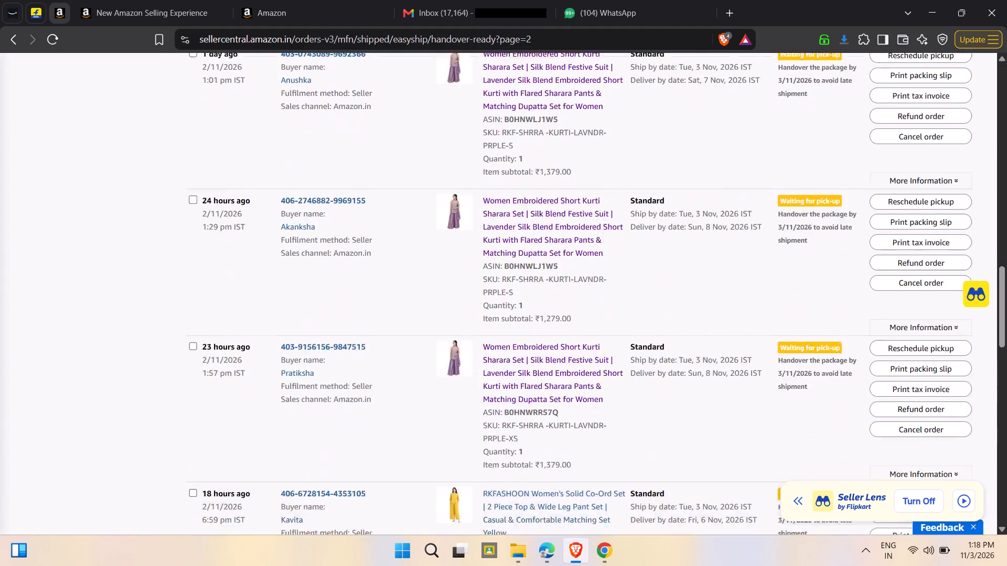
scroll(643, 524, "up", 7)
scroll(643, 524, "down", 1)
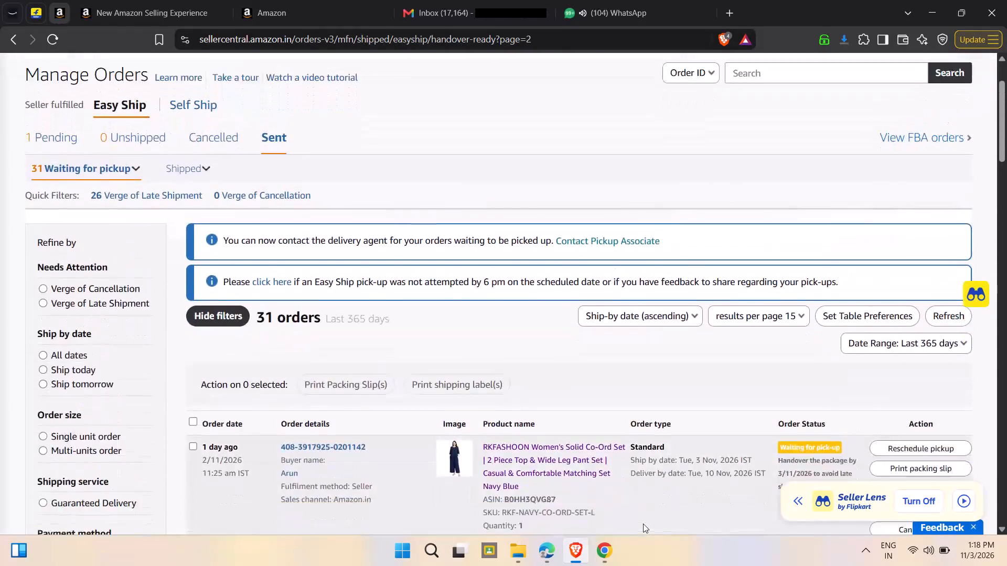
scroll(643, 524, "down", 2)
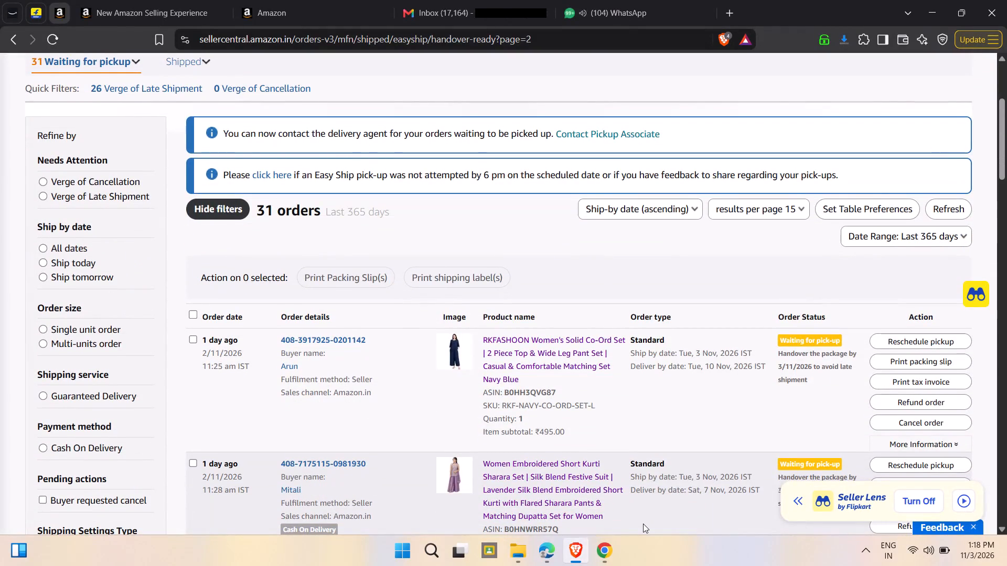
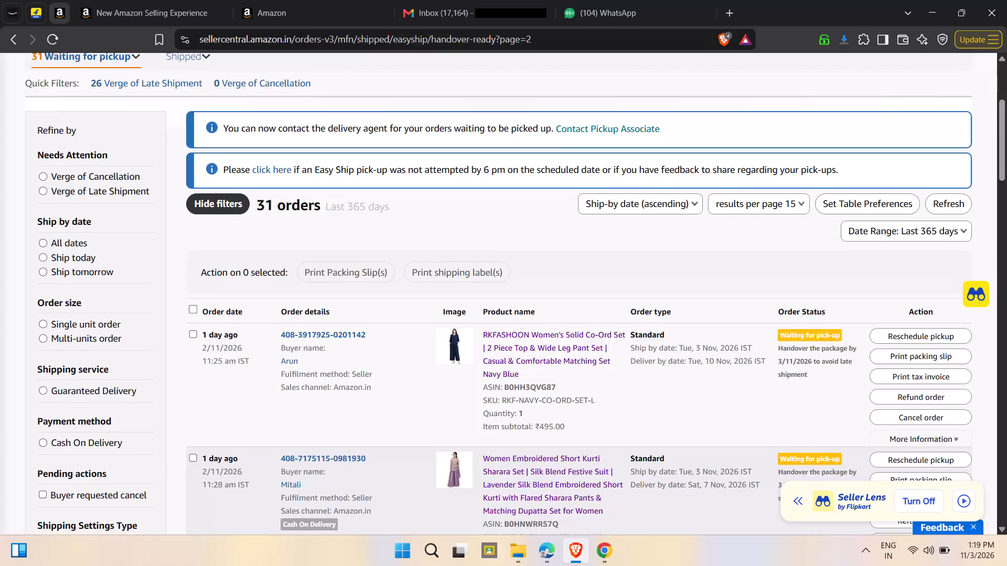
Continue through the page 2 waiting-for-pickup orders, examining each one's product, size and colour SKU, quantity and ship-by date.
scroll(662, 475, "down", 4)
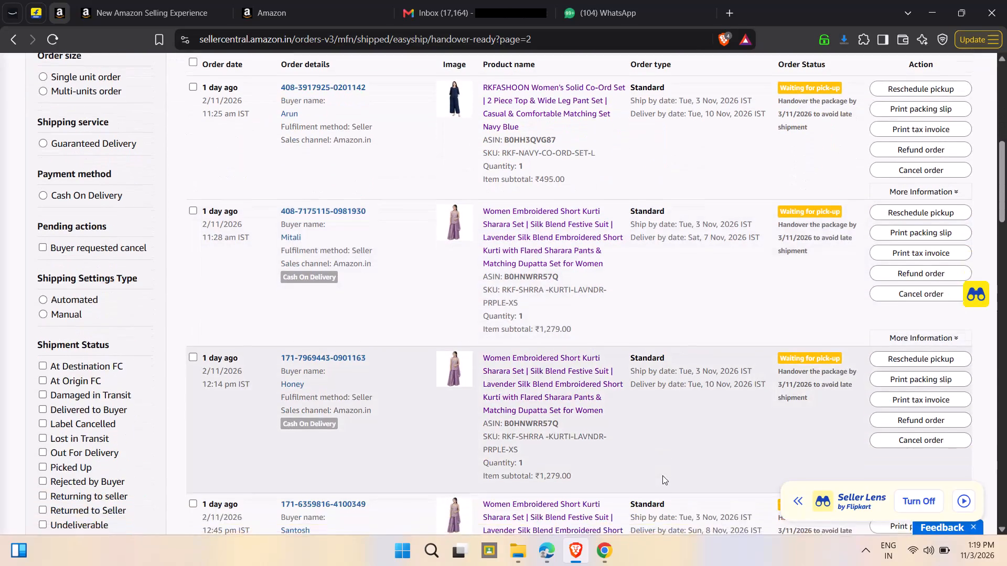
scroll(662, 475, "down", 12)
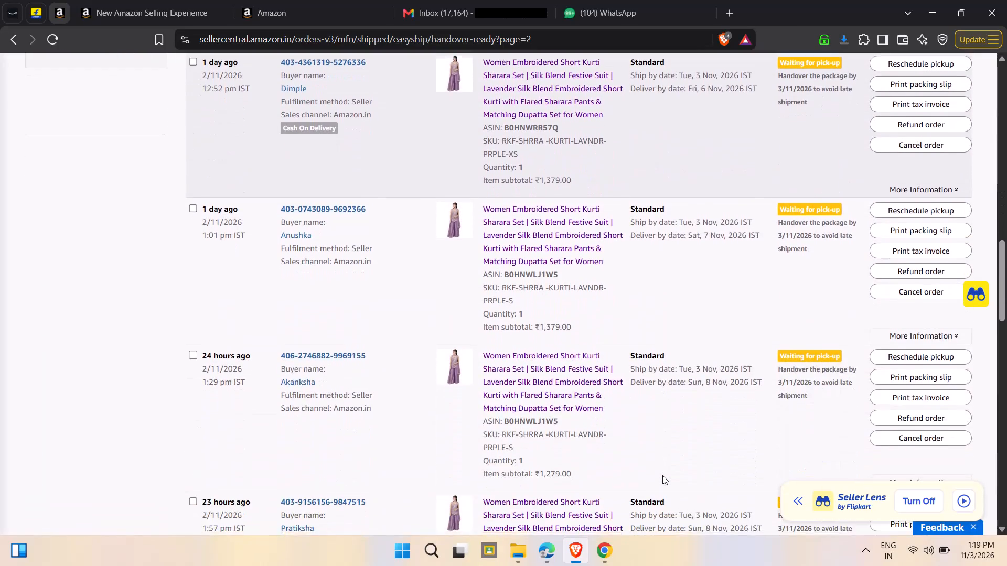
scroll(662, 475, "down", 2)
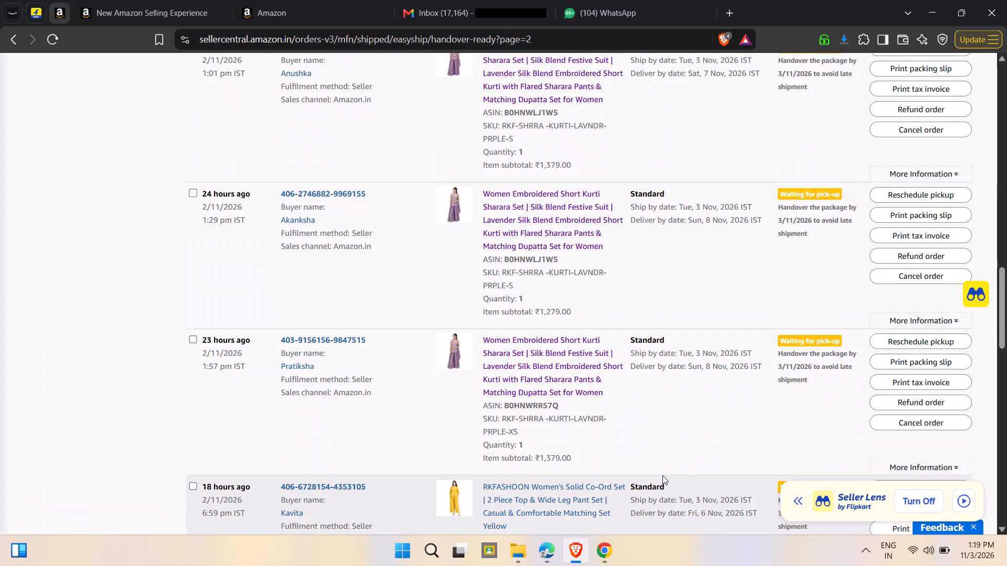
scroll(662, 475, "down", 4)
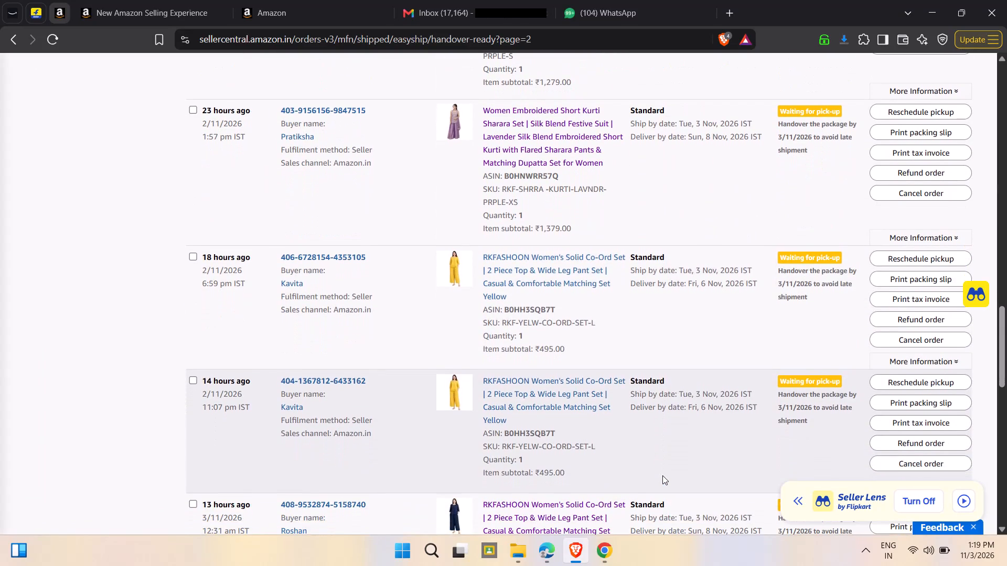
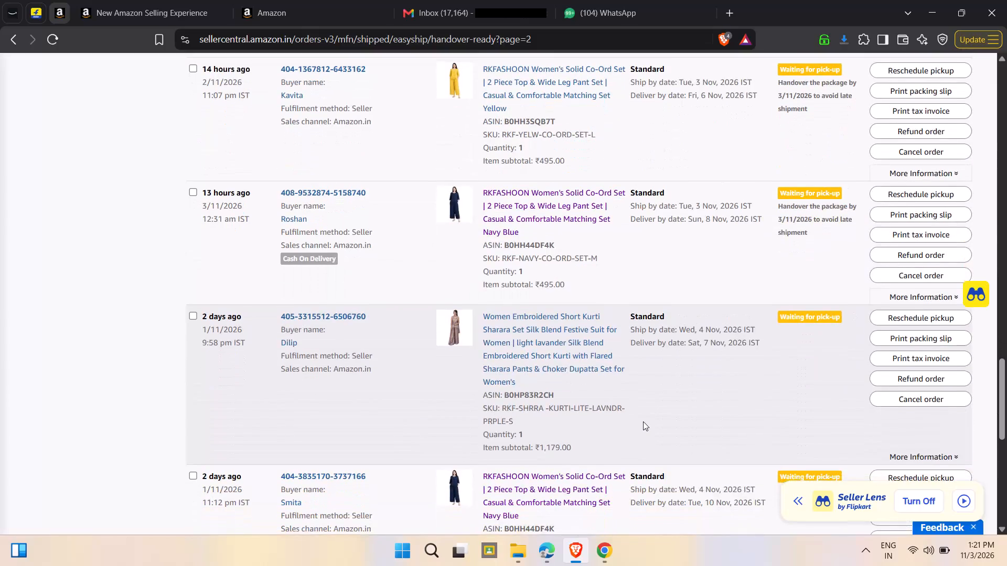
Examine the remaining page 2 orders to the end of the list, checking product, size and colour SKU, quantity and ship-by date.
scroll(643, 421, "down", 1)
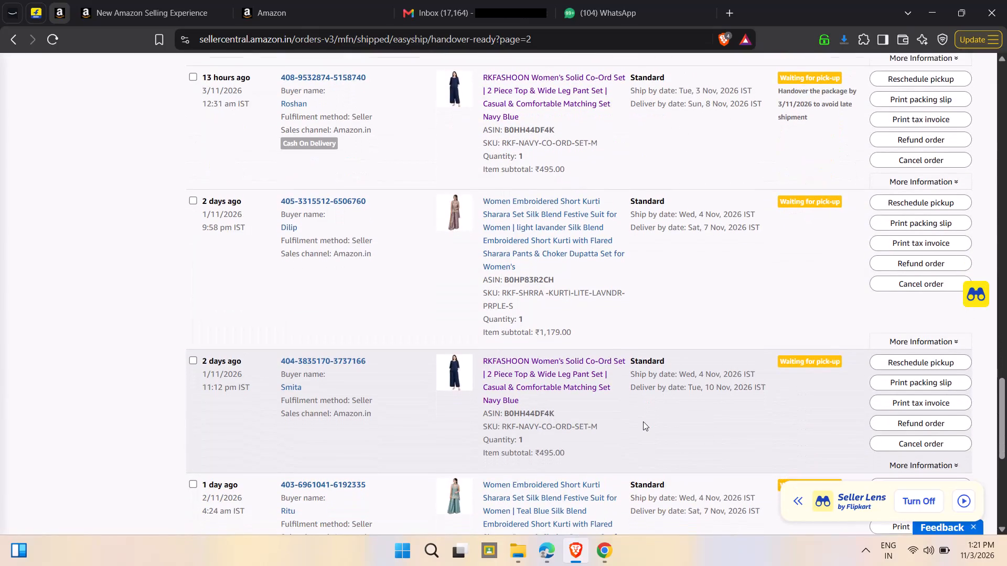
scroll(643, 421, "down", 1)
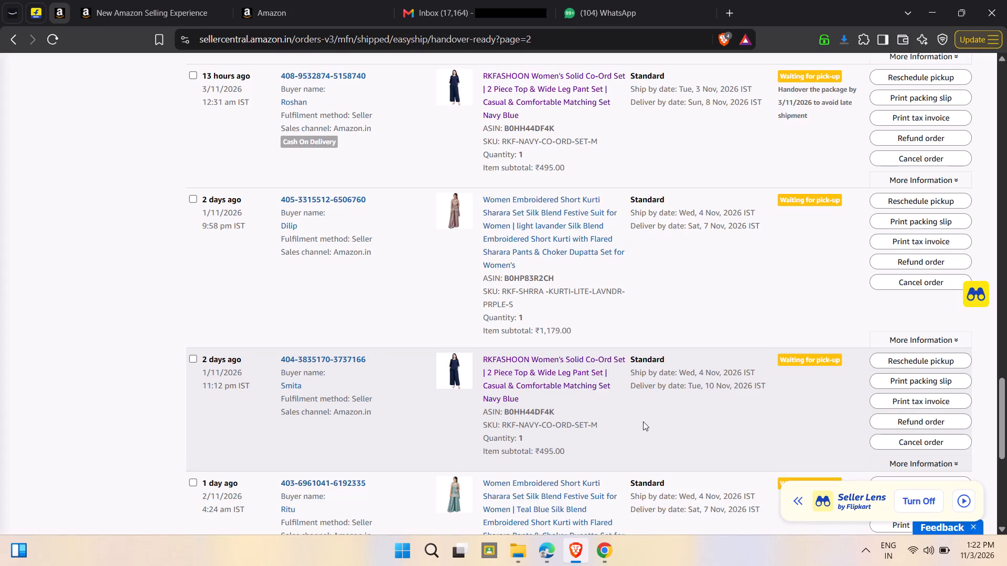
scroll(643, 421, "down", 2)
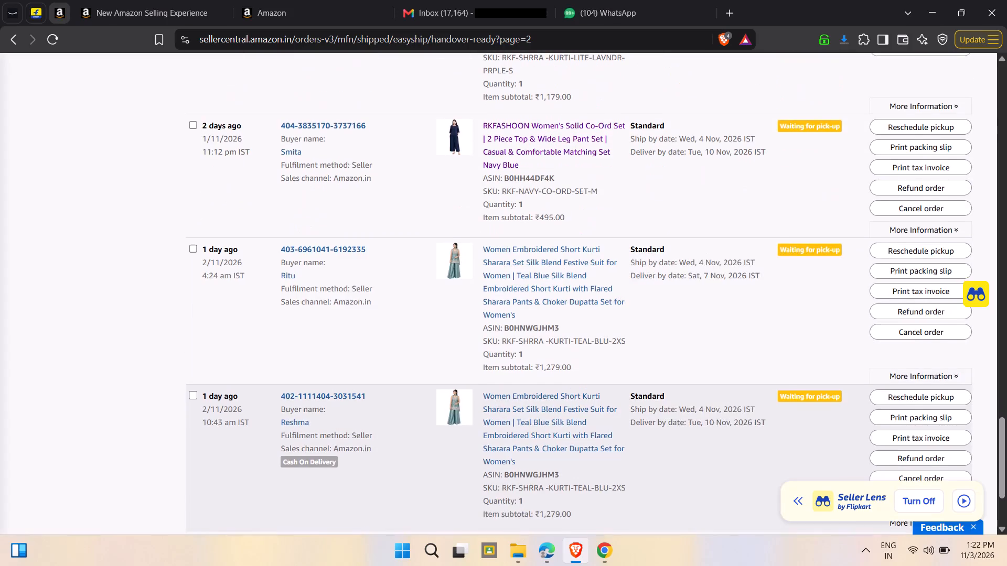
scroll(643, 421, "down", 4)
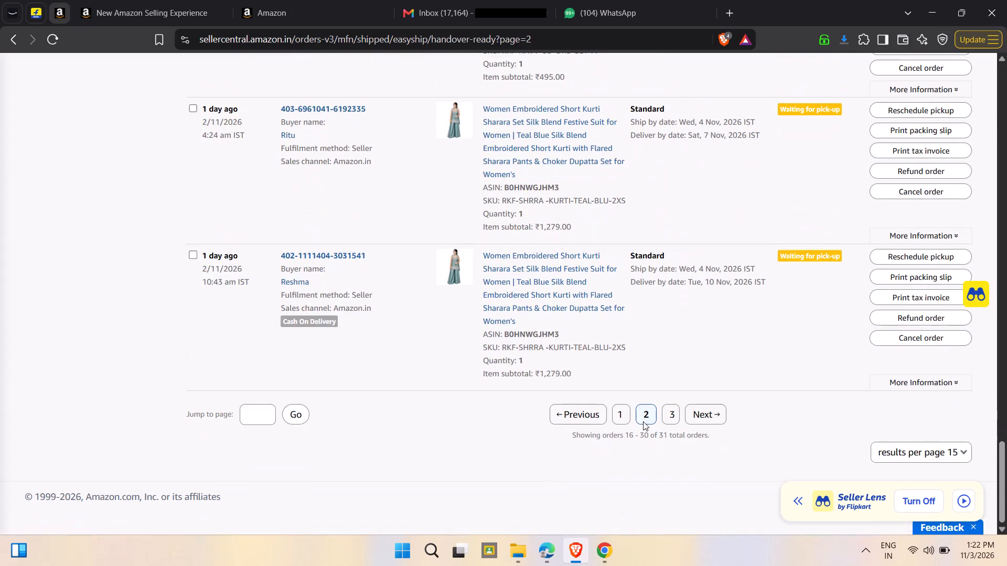
scroll(643, 421, "right", 1)
left_click(643, 421)
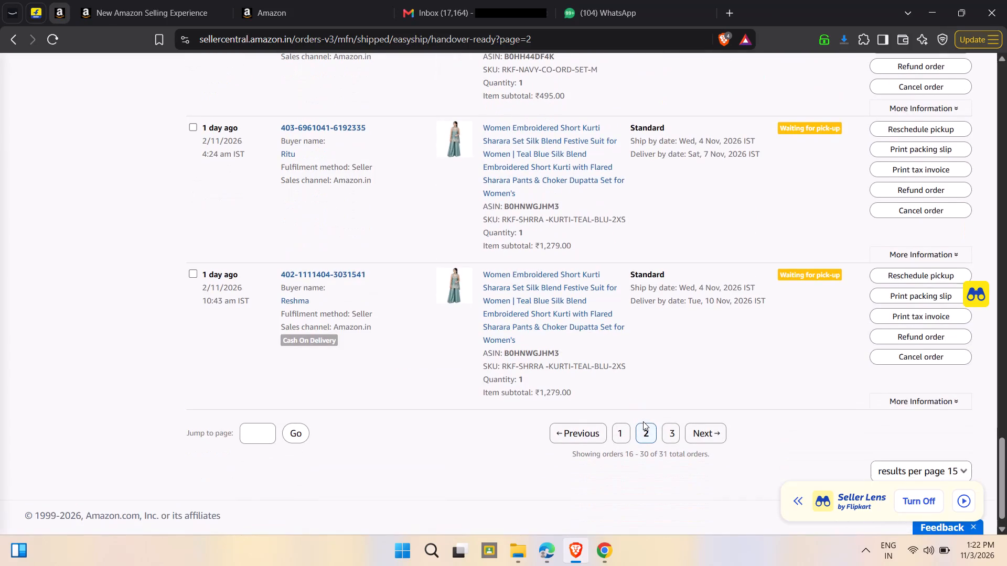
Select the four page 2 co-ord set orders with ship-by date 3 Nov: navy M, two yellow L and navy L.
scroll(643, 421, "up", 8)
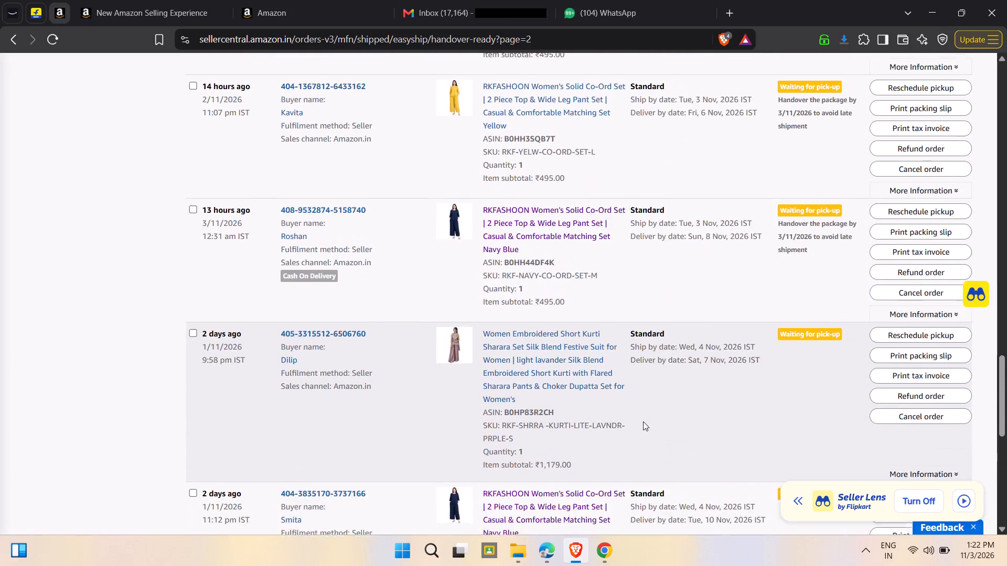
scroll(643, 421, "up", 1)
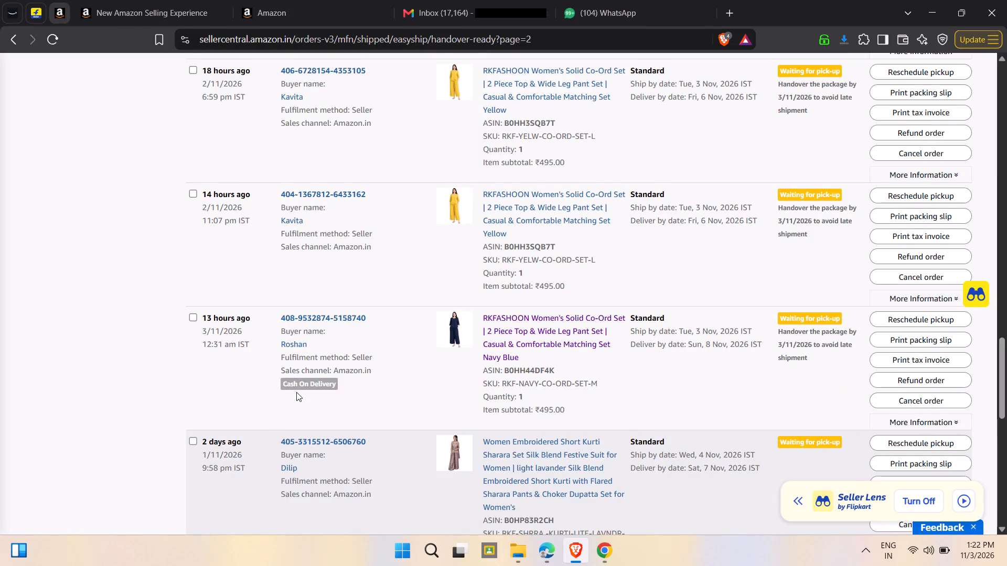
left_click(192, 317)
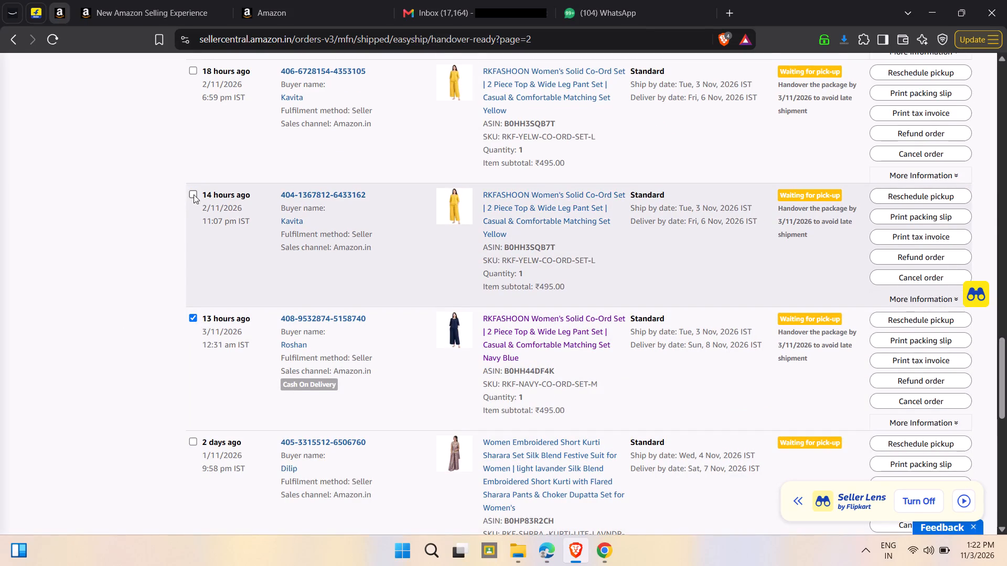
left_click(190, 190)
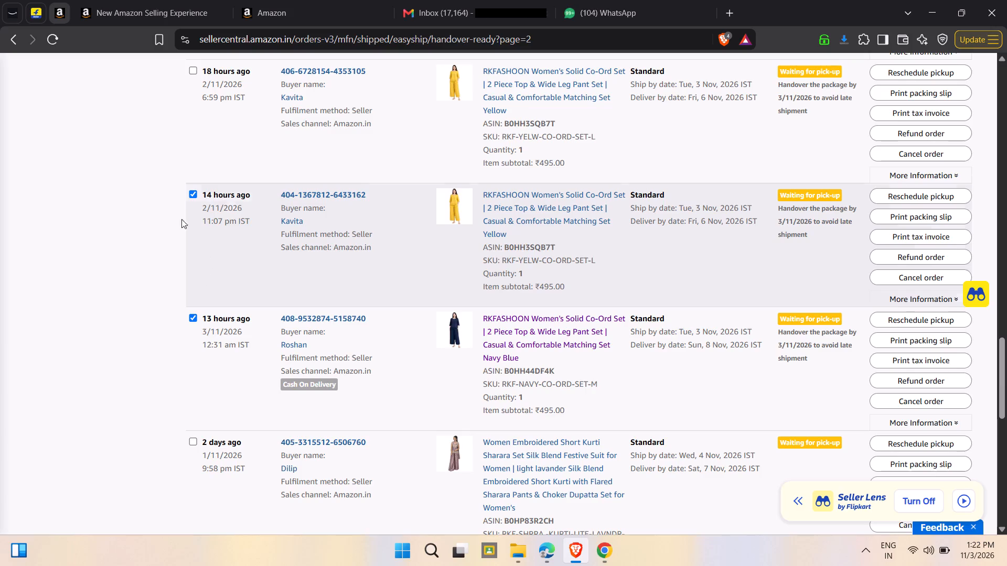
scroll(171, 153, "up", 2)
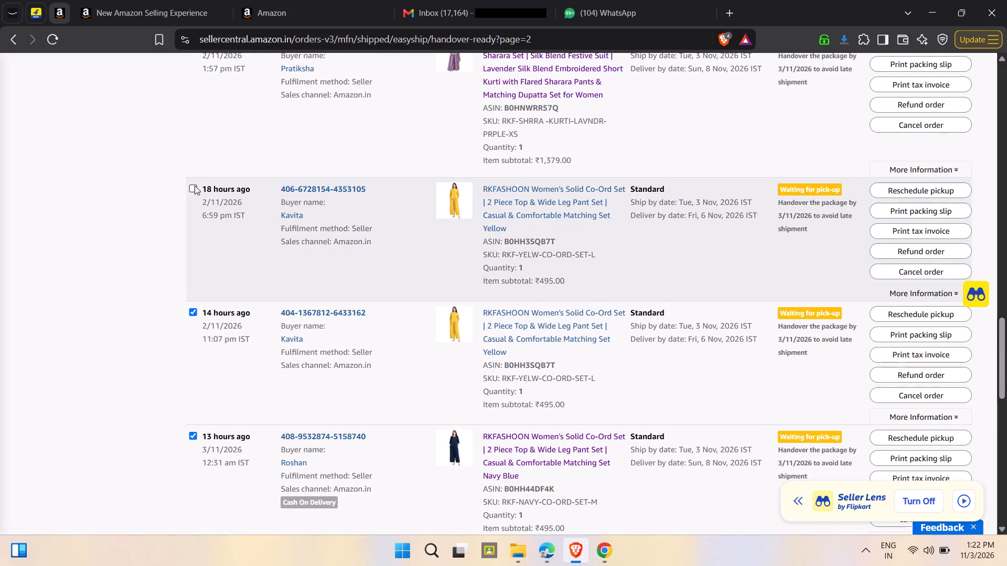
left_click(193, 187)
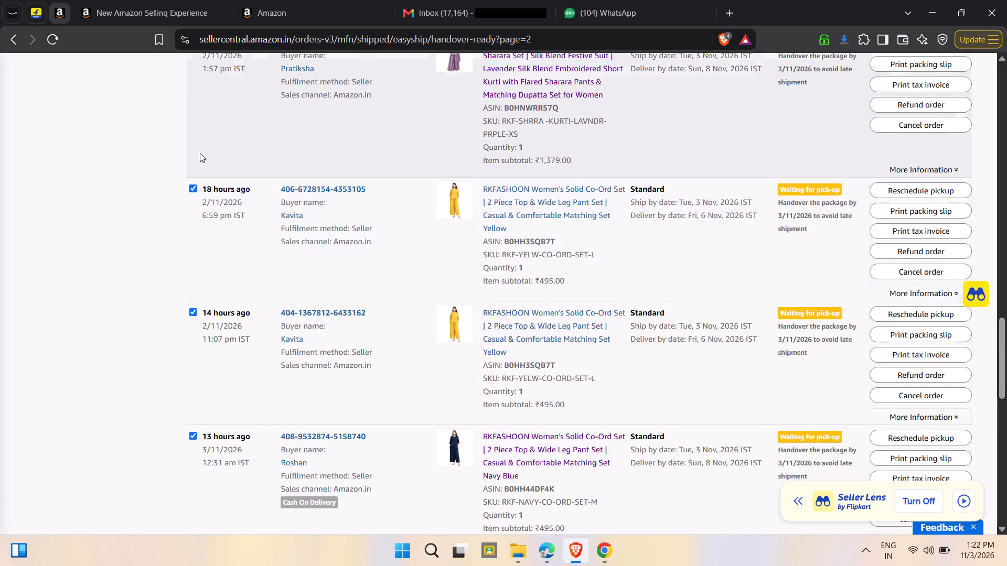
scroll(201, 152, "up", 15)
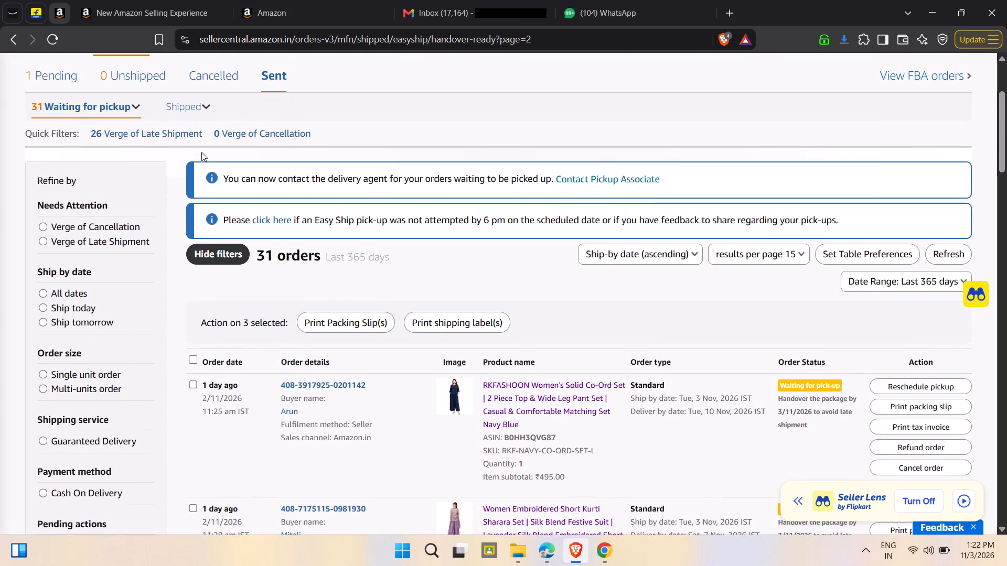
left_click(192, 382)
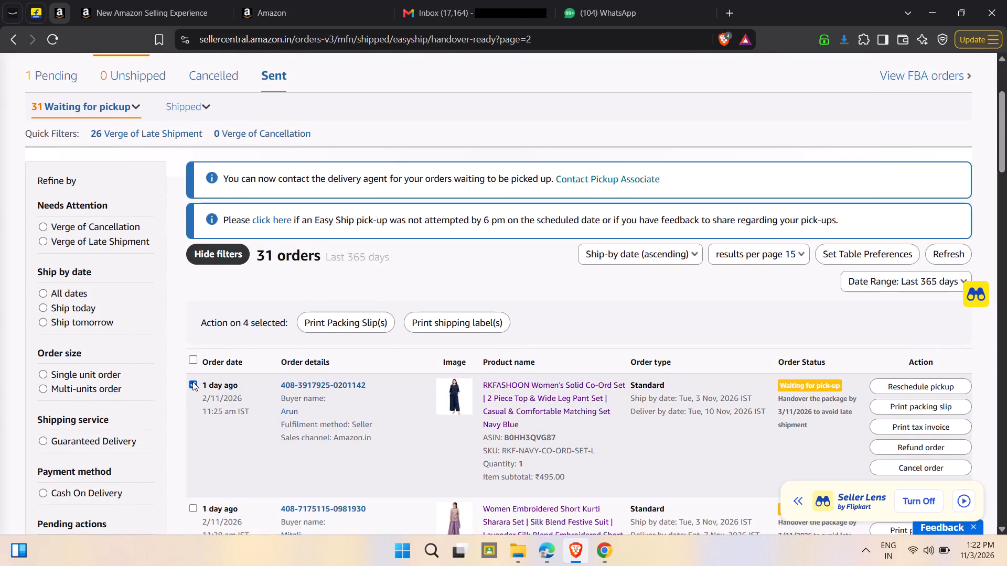
Switch to page 1 and back to page 2 of the waiting-for-pickup orders, checking whether the page 2 orders are still selected.
scroll(167, 416, "down", 4)
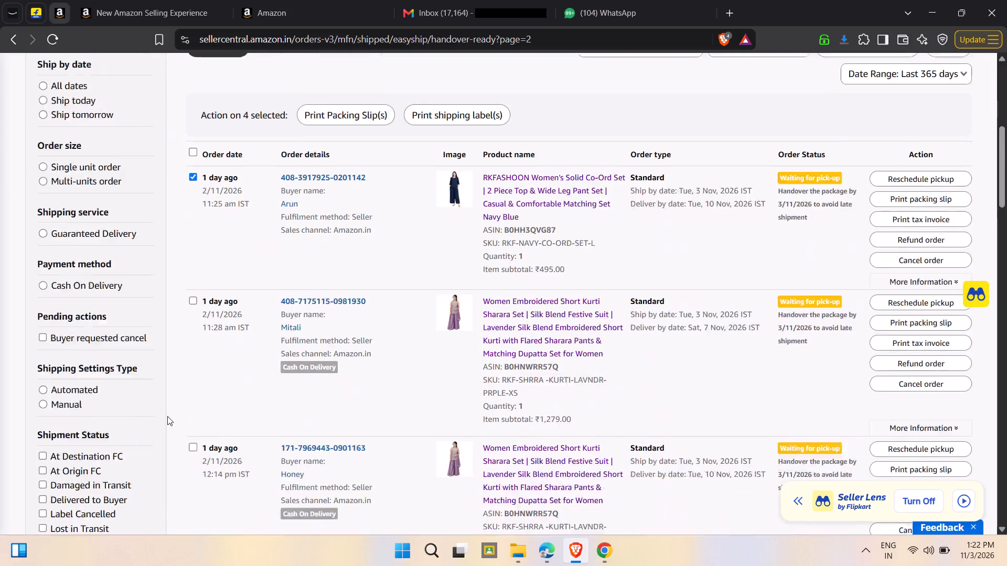
scroll(167, 416, "down", 11)
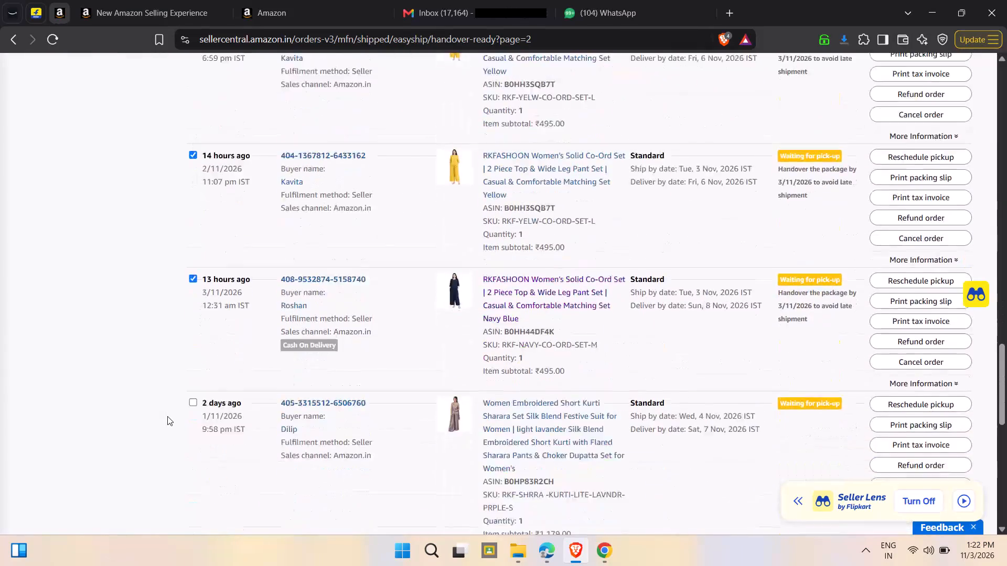
scroll(167, 416, "down", 5)
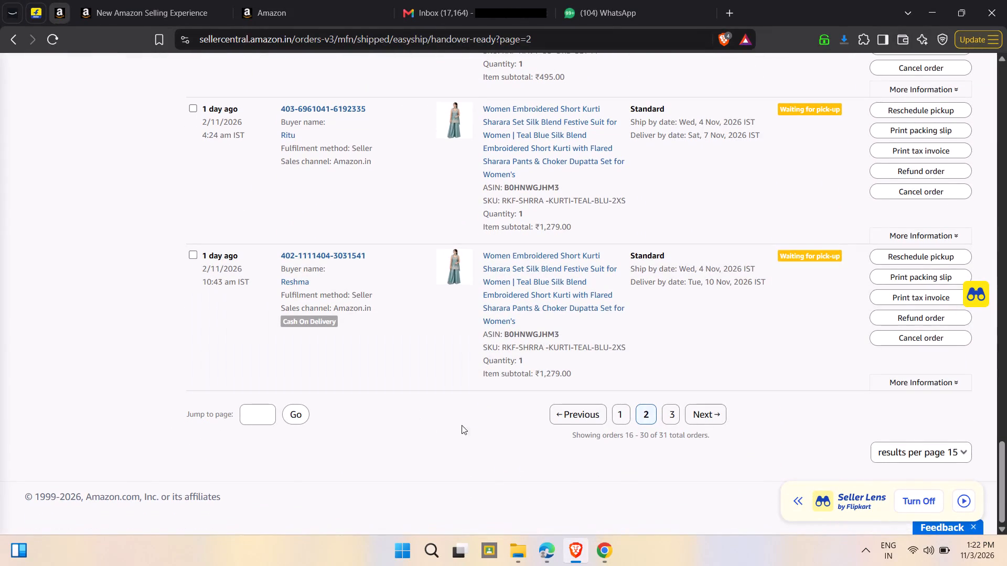
left_click(623, 416)
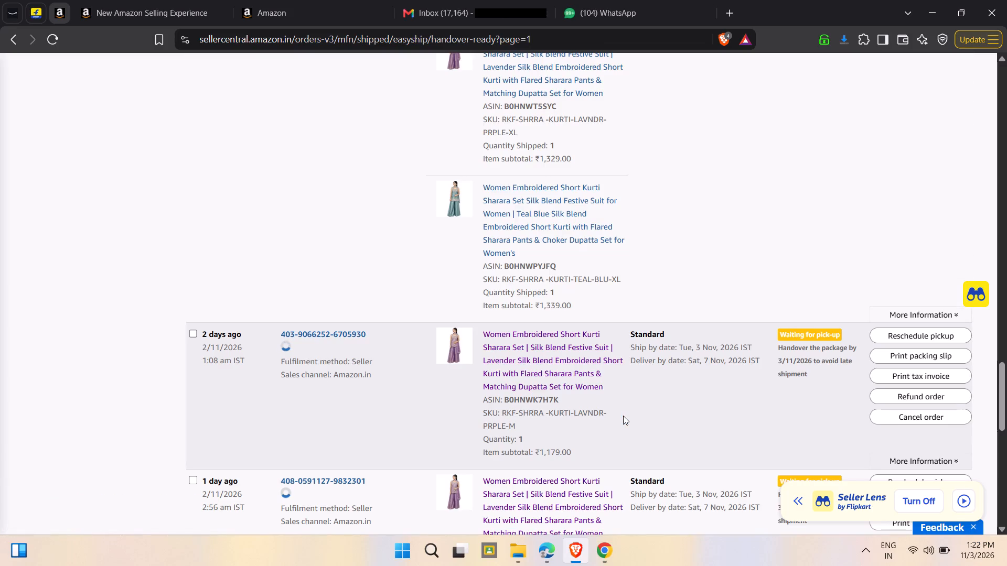
scroll(623, 416, "down", 9)
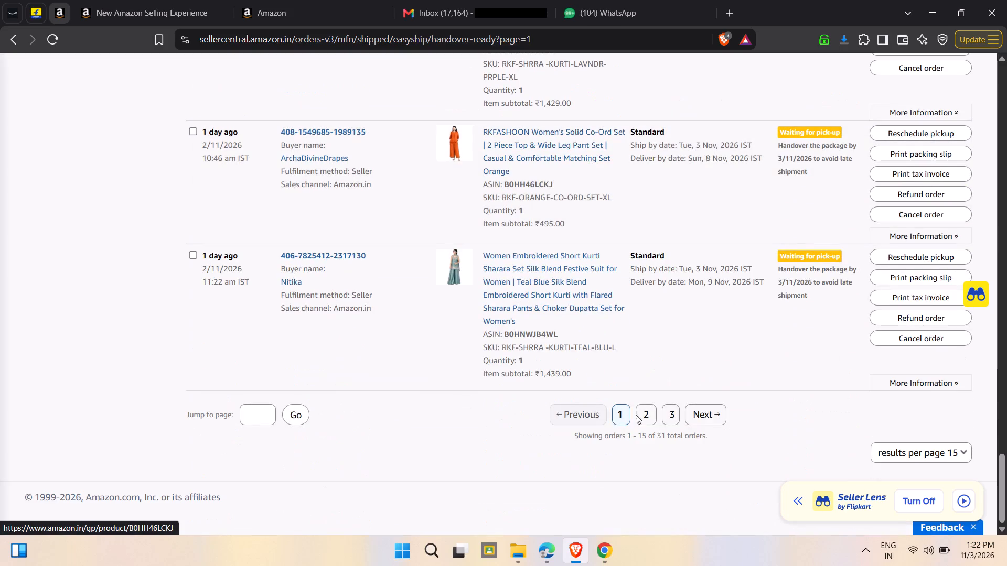
left_click(641, 415)
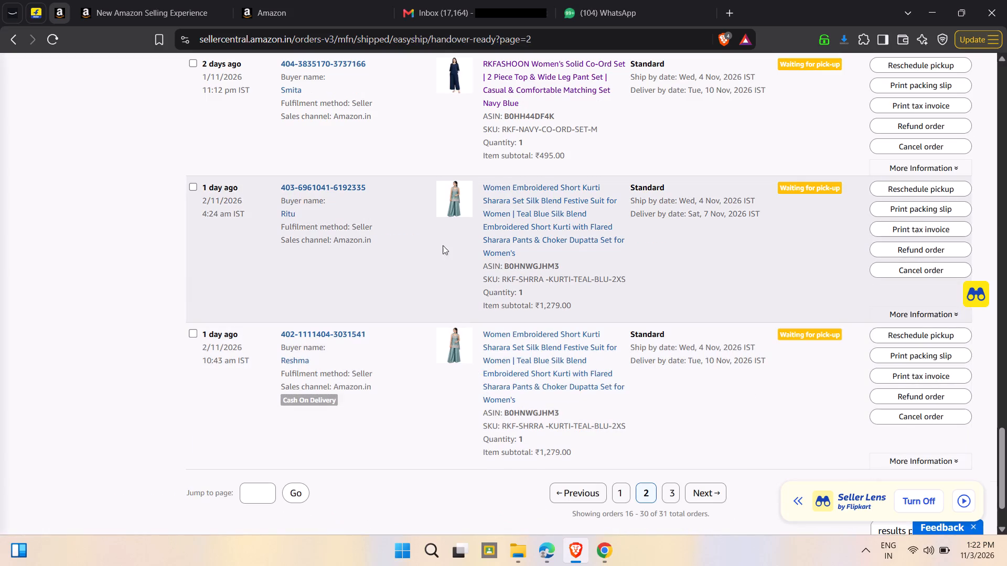
scroll(435, 206, "up", 7)
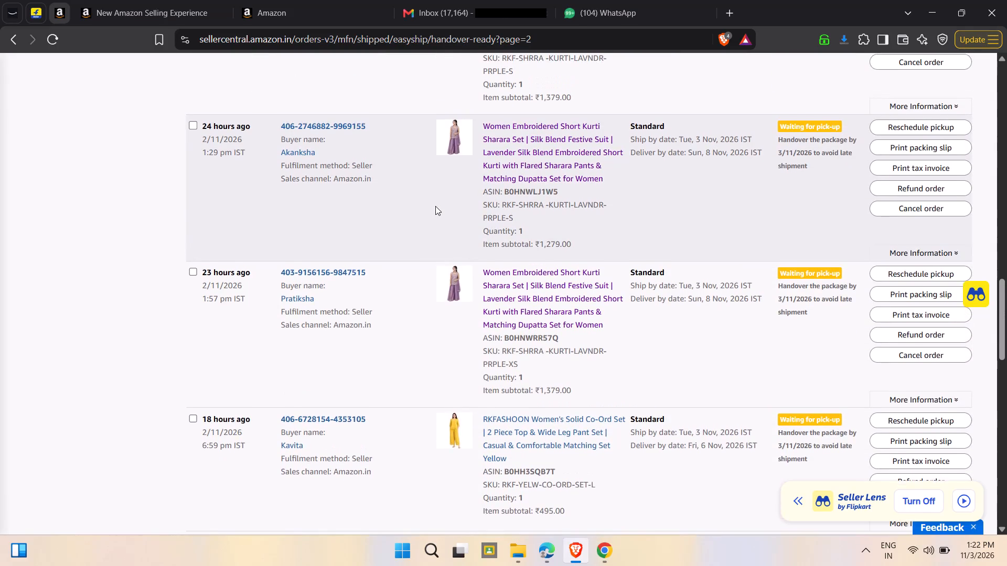
scroll(435, 206, "down", 7)
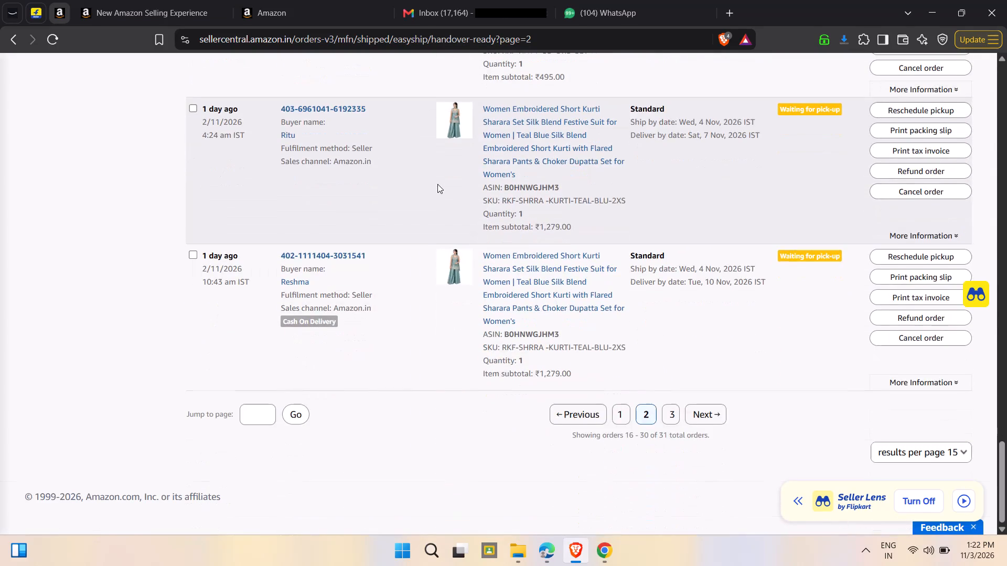
scroll(437, 184, "down", 4)
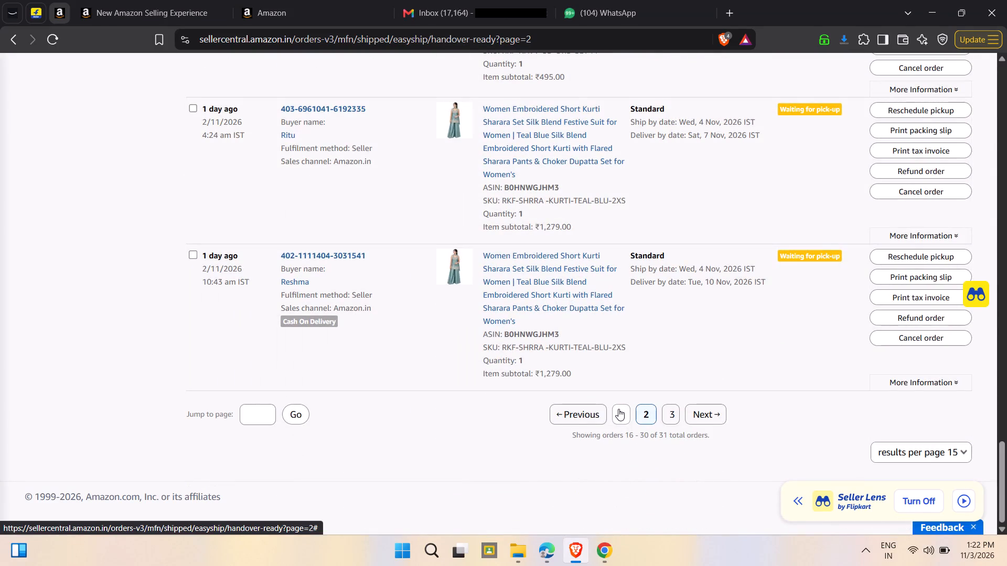
Select all the waiting-for-pickup orders on page 1 and print their shipping labels in bulk.
left_click(618, 409)
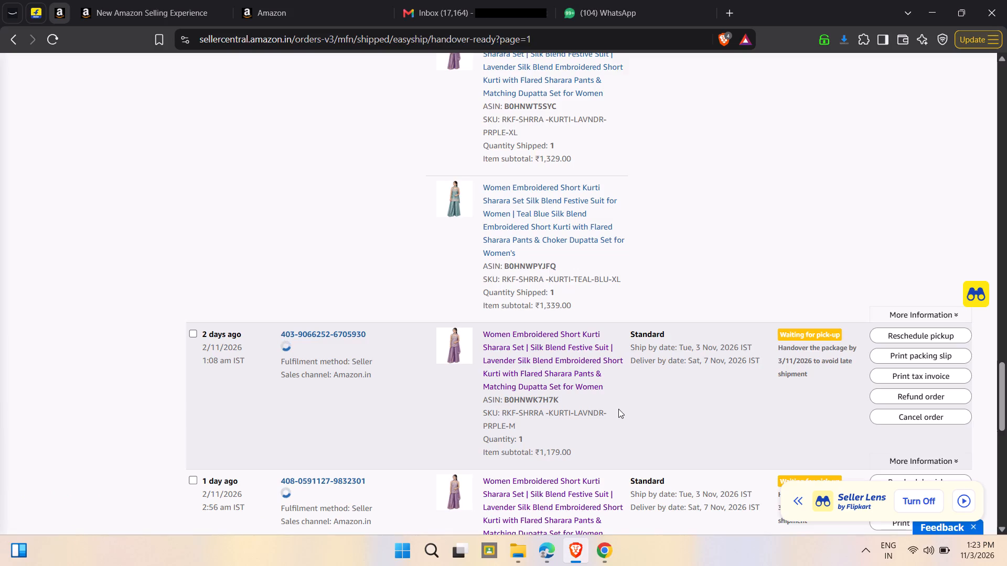
scroll(618, 409, "down", 6)
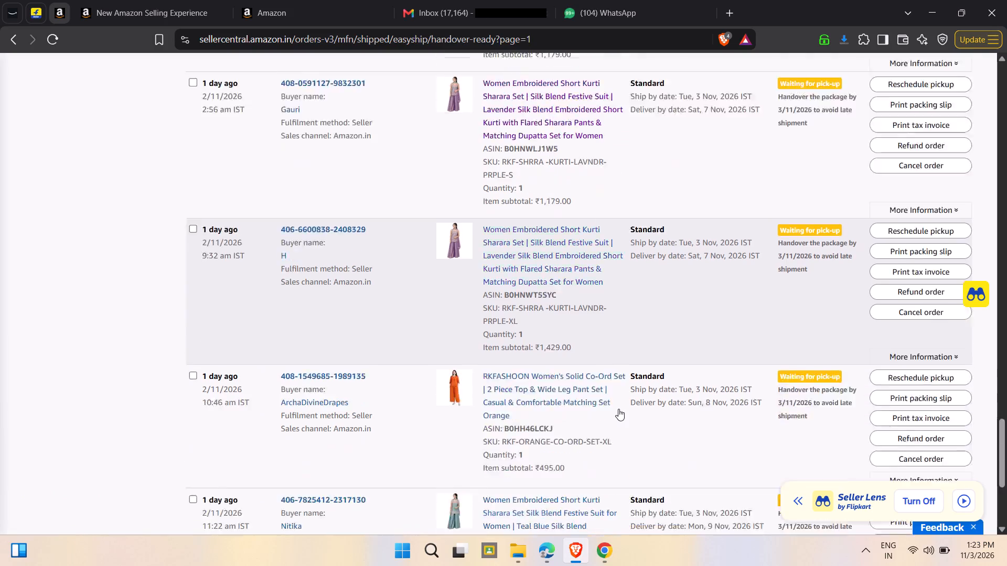
scroll(618, 409, "up", 8)
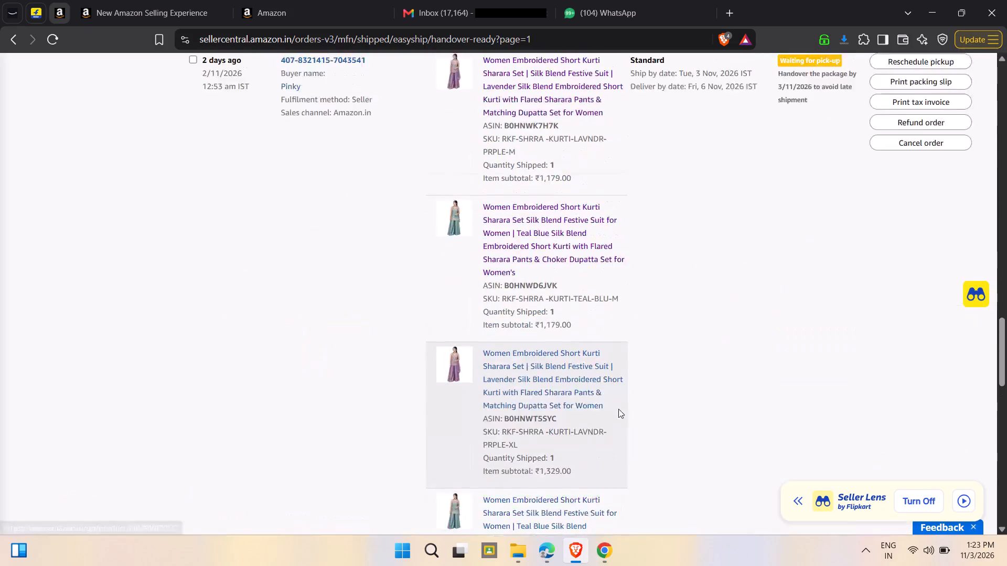
scroll(618, 409, "up", 9)
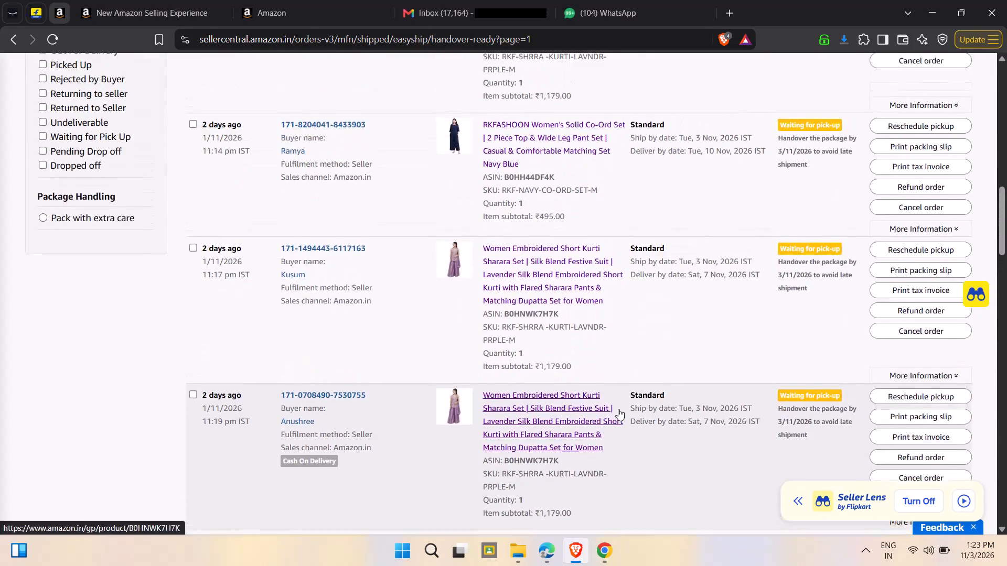
scroll(618, 409, "up", 3)
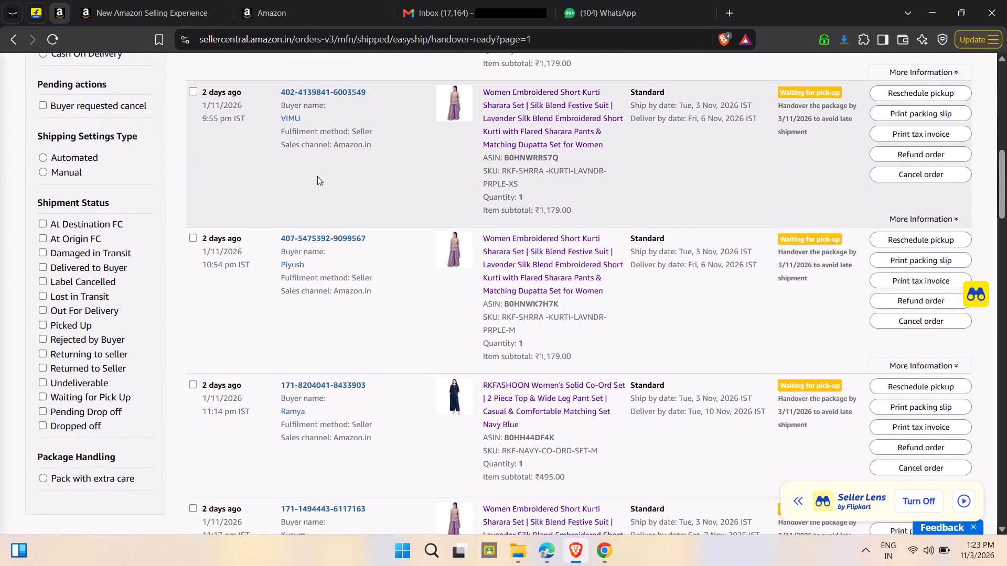
scroll(317, 176, "up", 6)
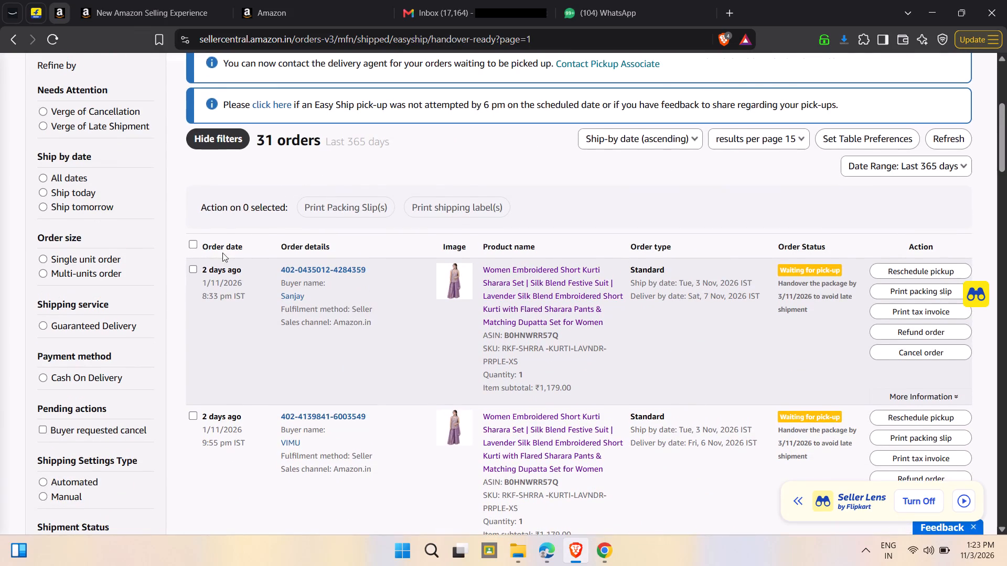
left_click(196, 244)
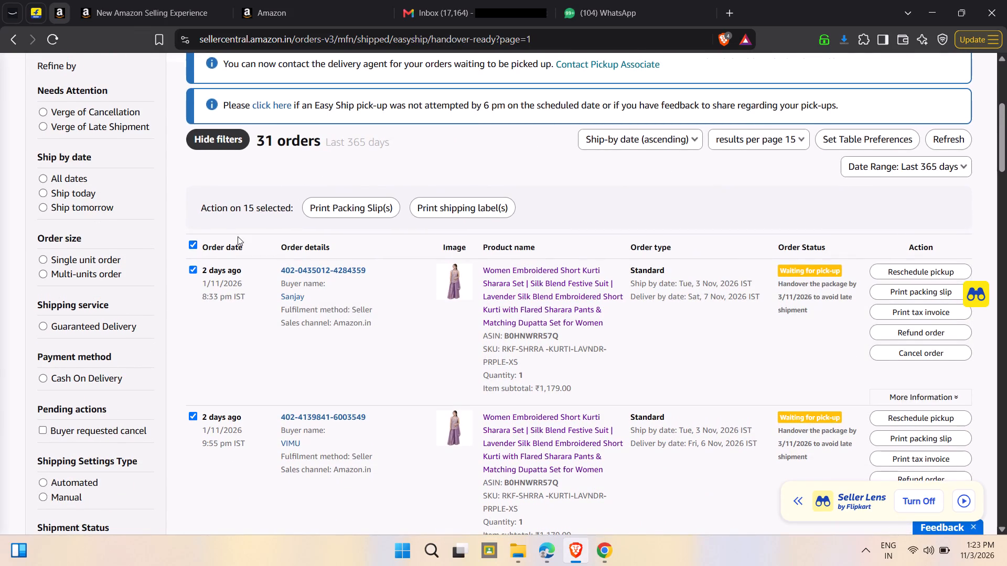
left_click(445, 205)
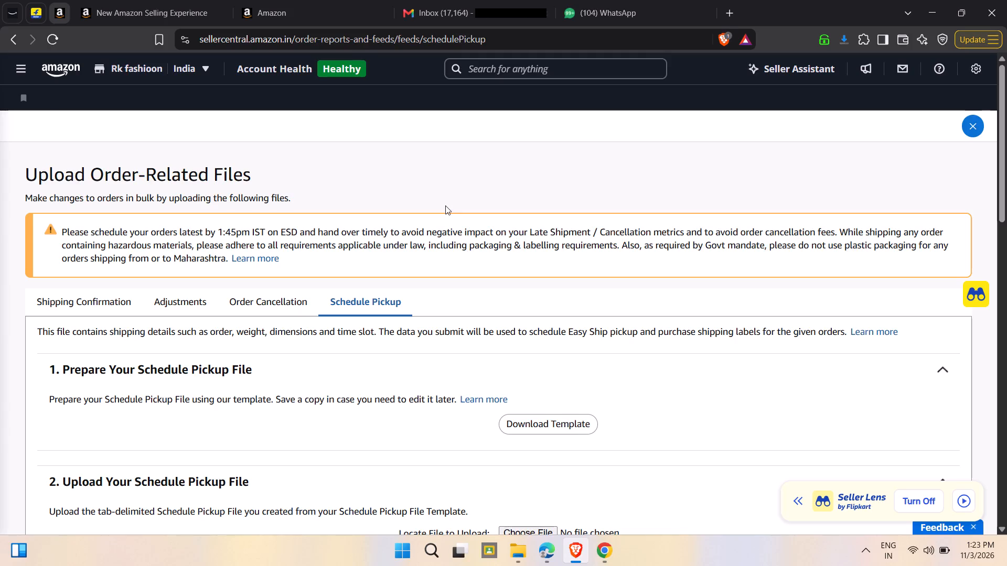
Refresh the Schedule Pickup file status and history to check the newly submitted shipping label batch.
scroll(445, 205, "down", 6)
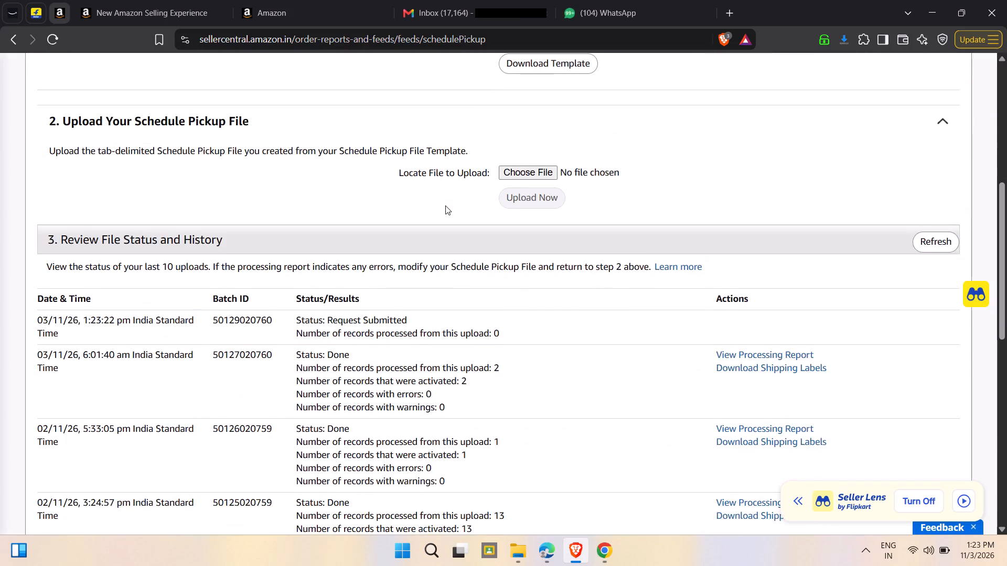
scroll(445, 205, "down", 1)
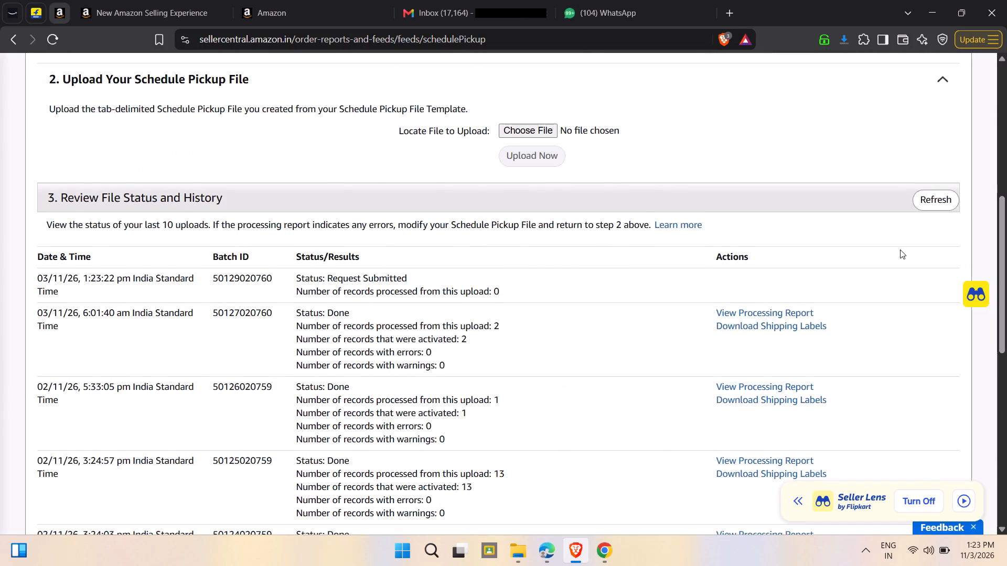
left_click(934, 198)
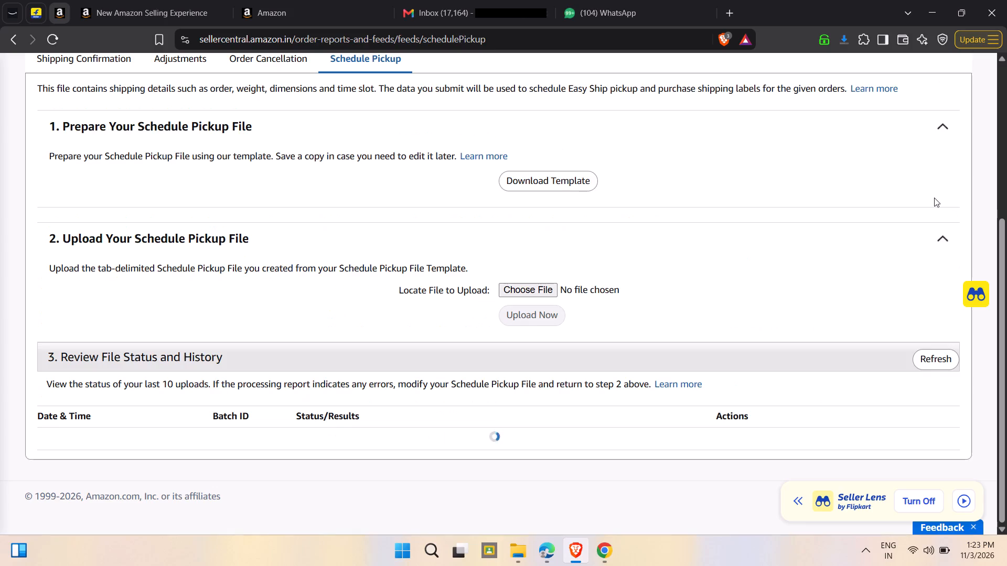
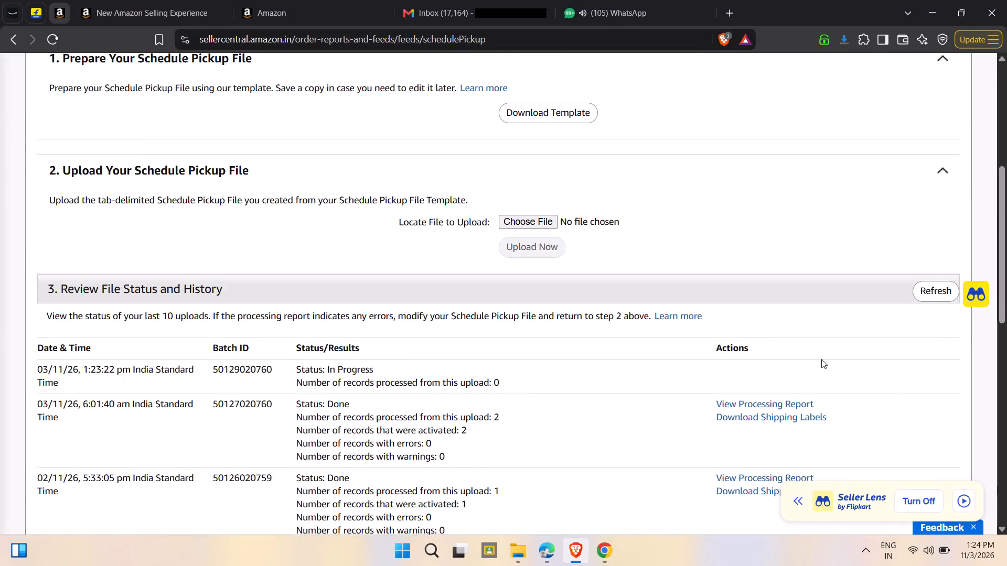
Refresh the Schedule Pickup file status and history again to check the progress of the latest upload batch.
scroll(872, 222, "up", 1)
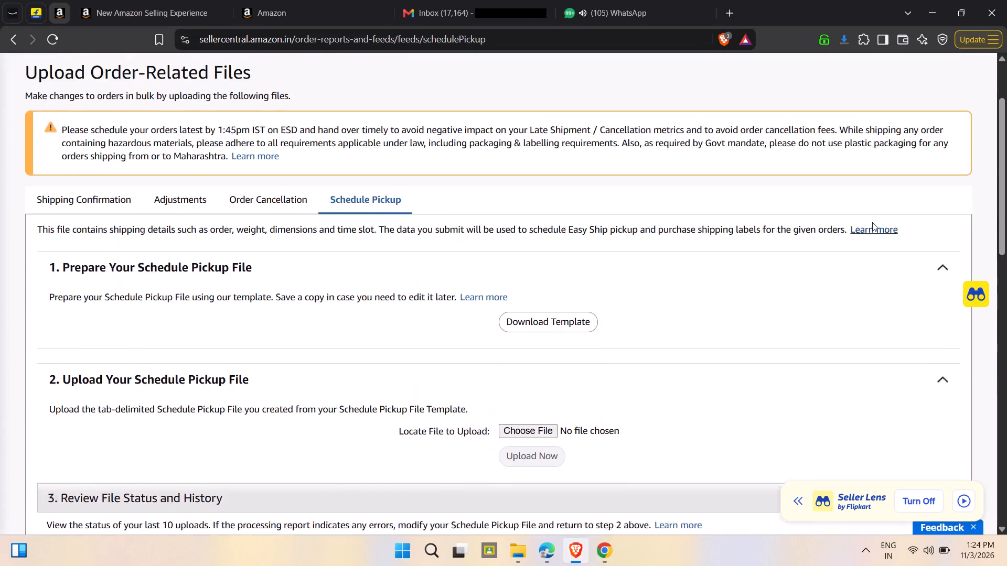
scroll(872, 222, "up", 4)
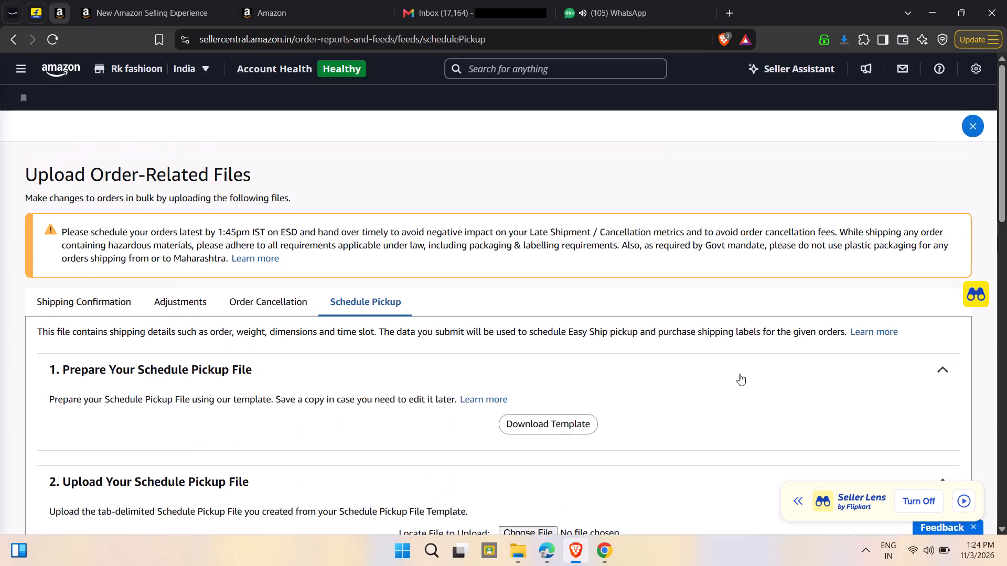
scroll(730, 376, "down", 6)
scroll(730, 376, "up", 4)
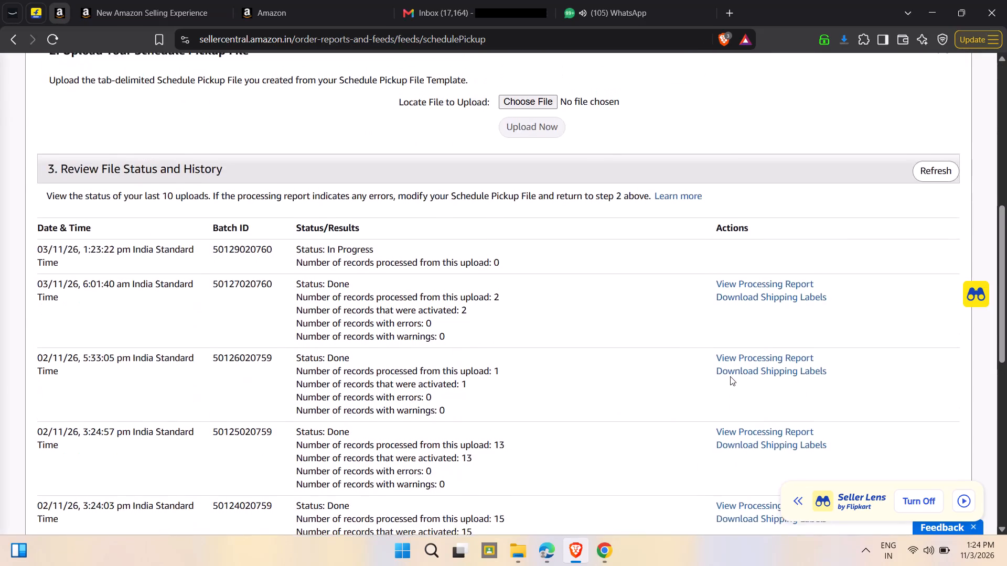
scroll(730, 376, "up", 1)
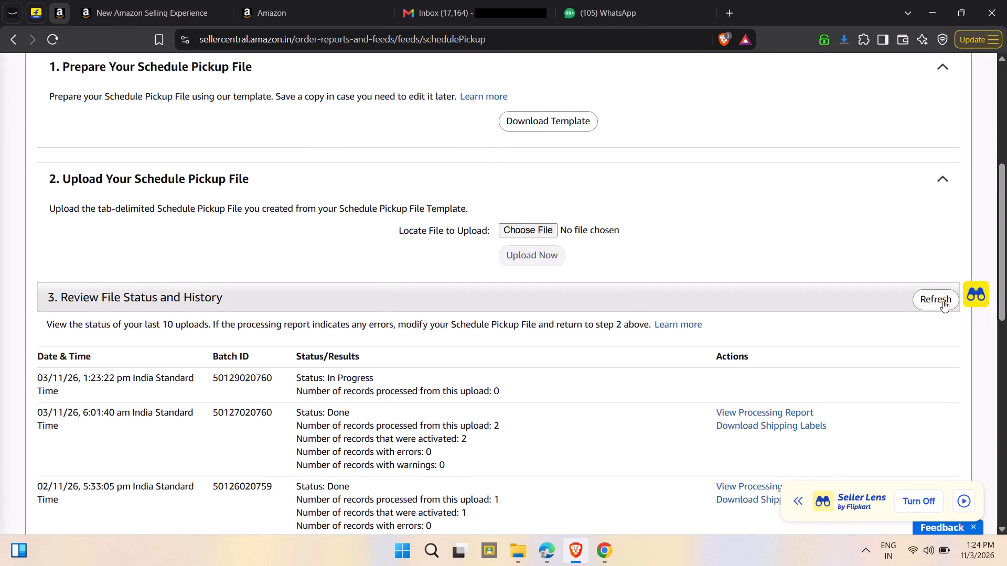
left_click(943, 300)
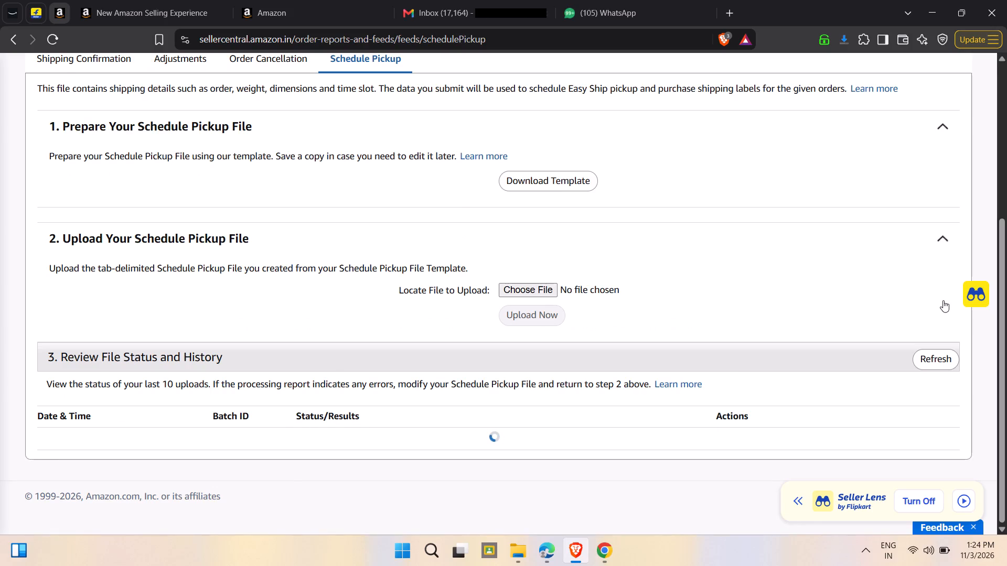
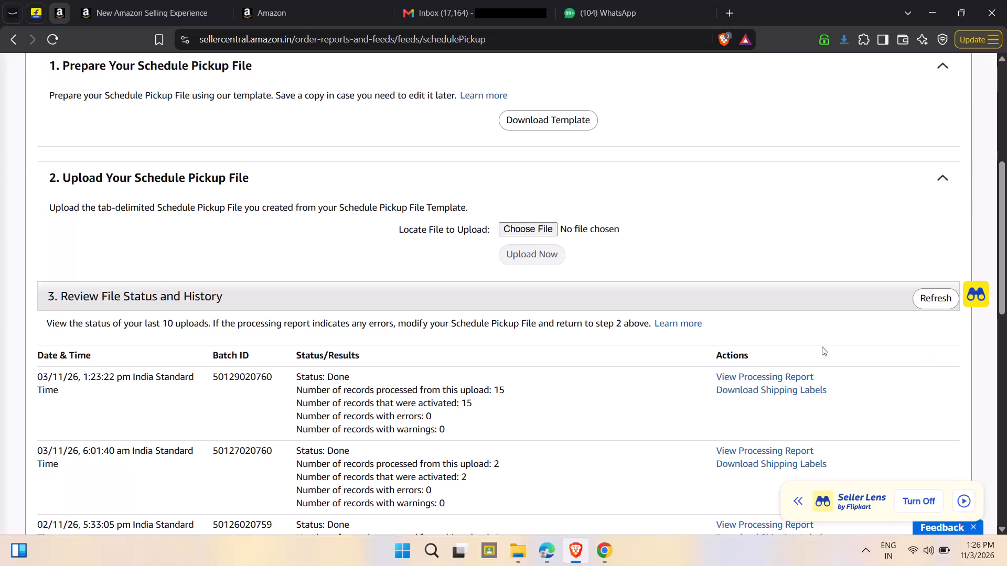
left_click(771, 388)
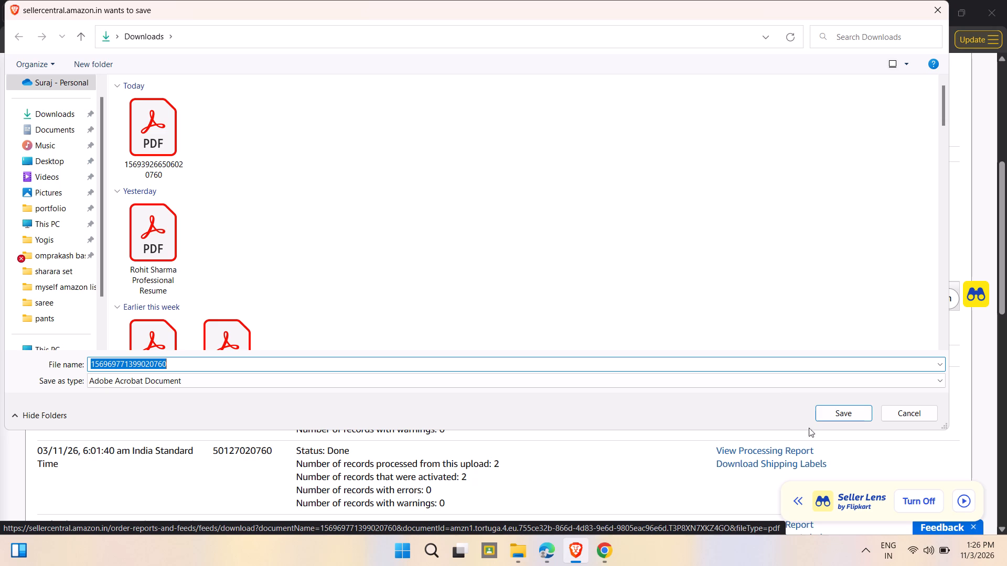
left_click(840, 411)
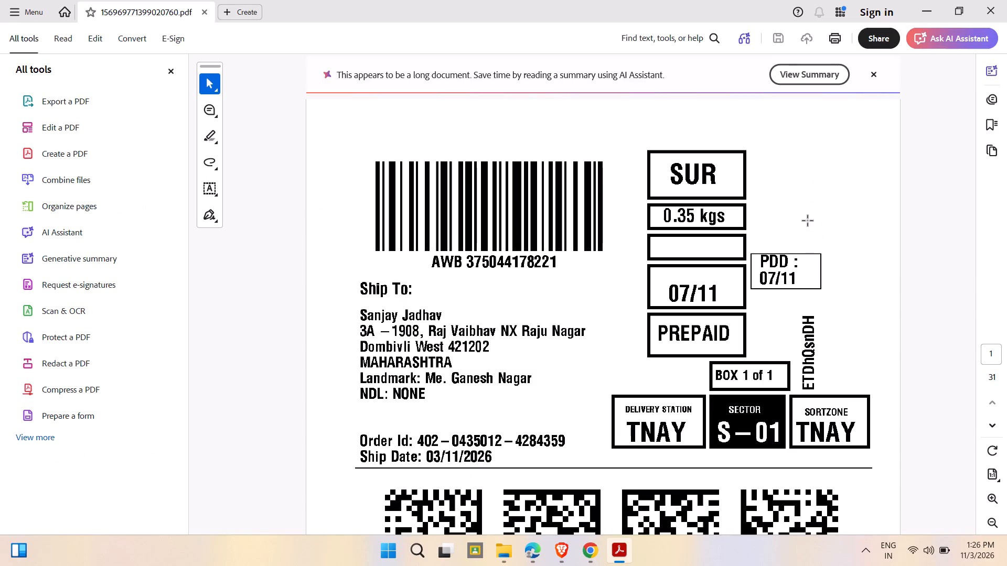
Look through the shipping labels and tax invoices in the downloaded PDF in Adobe Acrobat, and close it when finished.
scroll(810, 219, "down", 15)
scroll(810, 219, "down", 17)
scroll(810, 219, "down", 12)
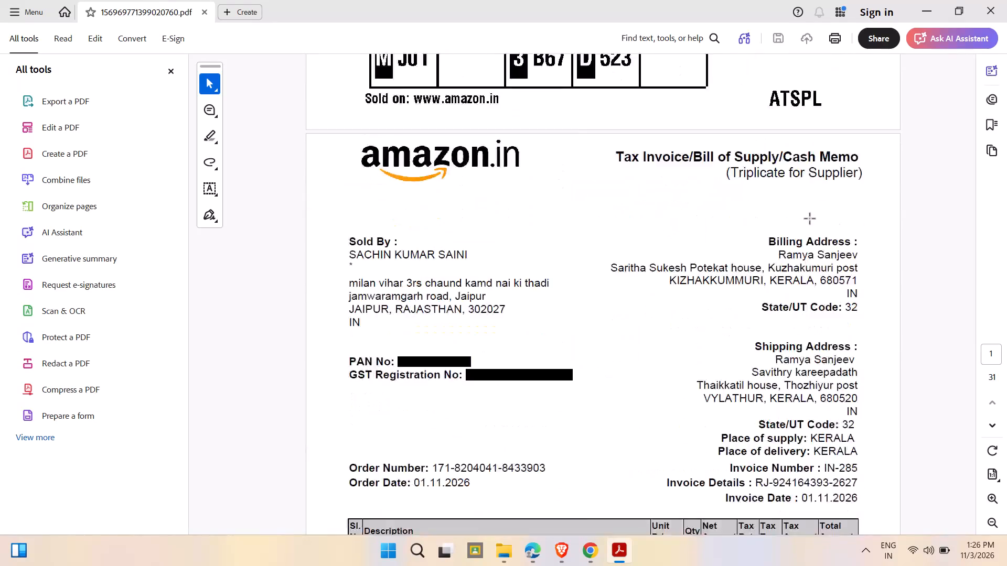
scroll(810, 219, "down", 20)
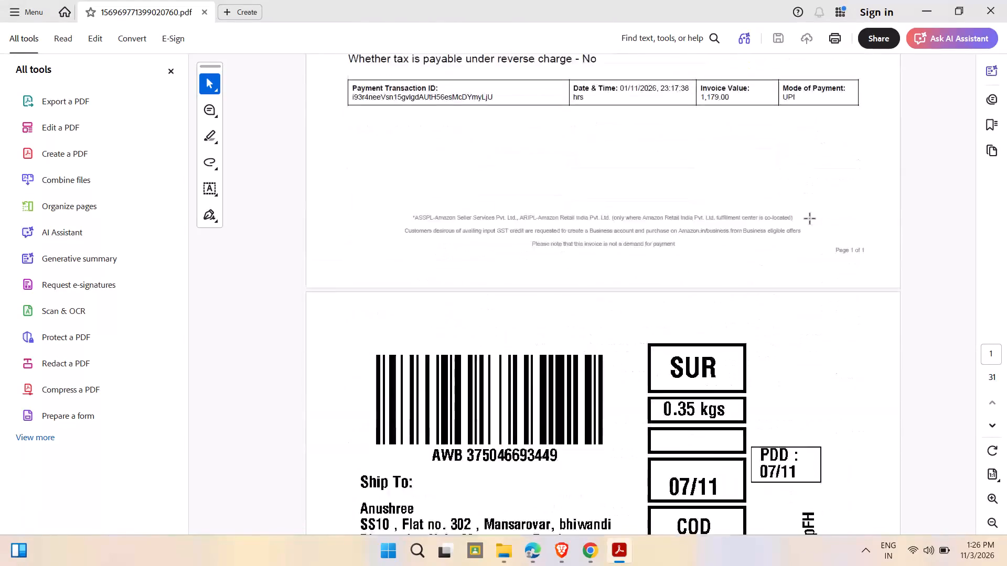
scroll(810, 219, "down", 9)
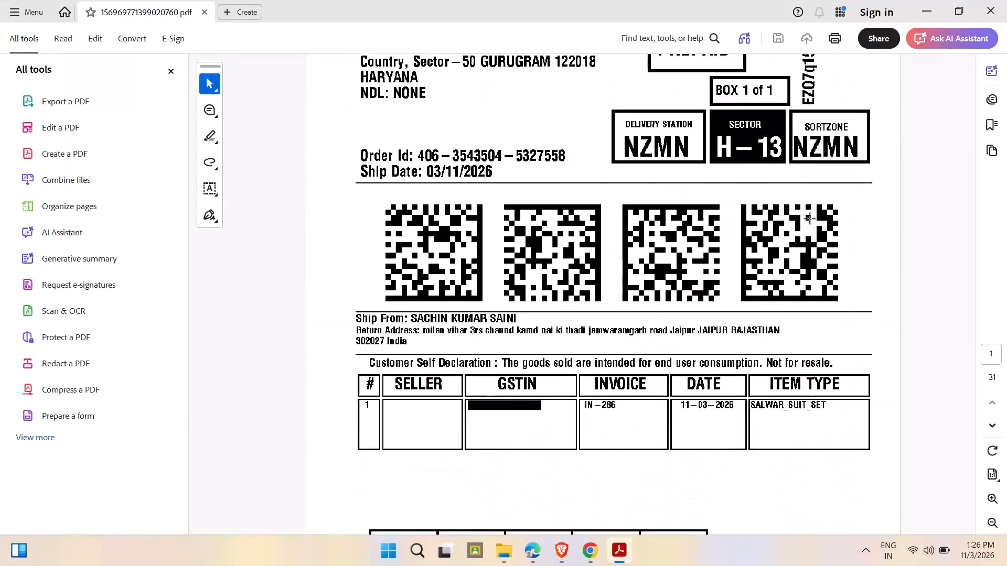
scroll(810, 219, "down", 10)
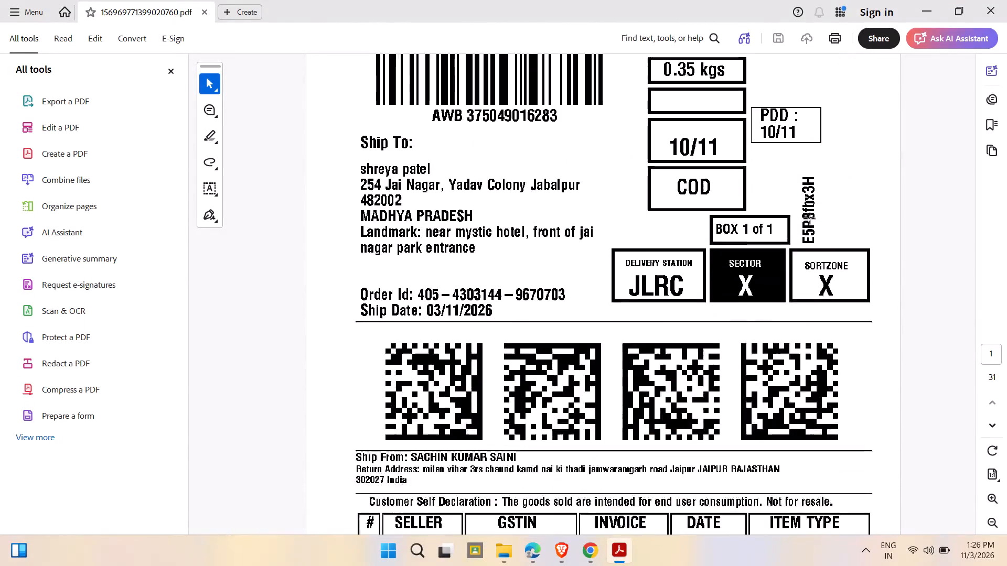
scroll(810, 219, "down", 2)
scroll(810, 219, "up", 7)
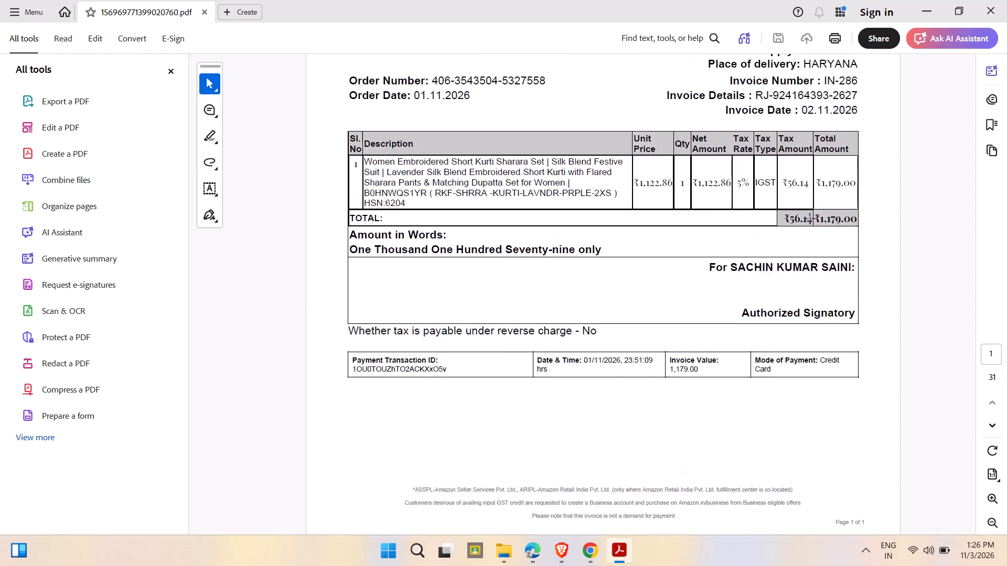
scroll(810, 219, "up", 3)
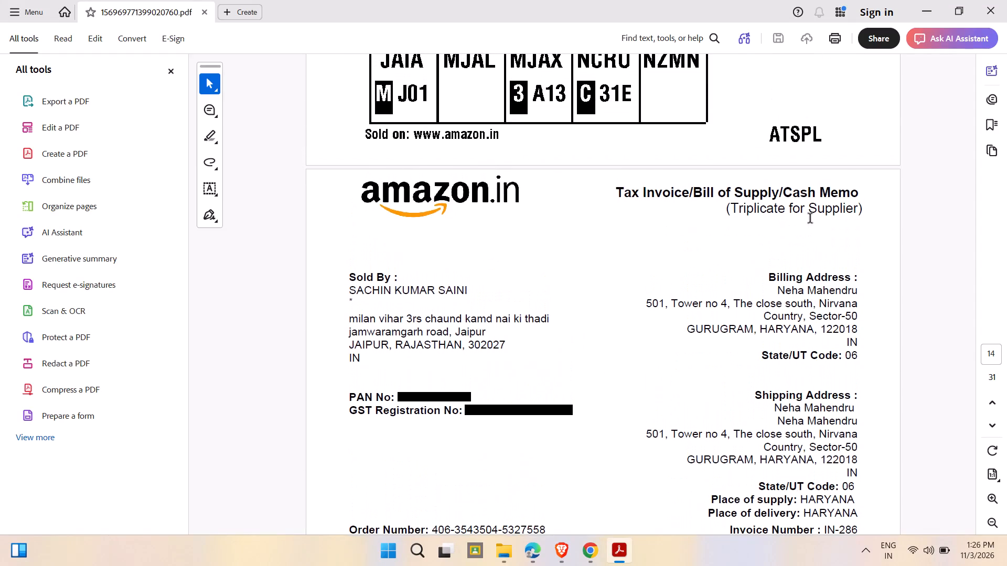
scroll(810, 219, "down", 16)
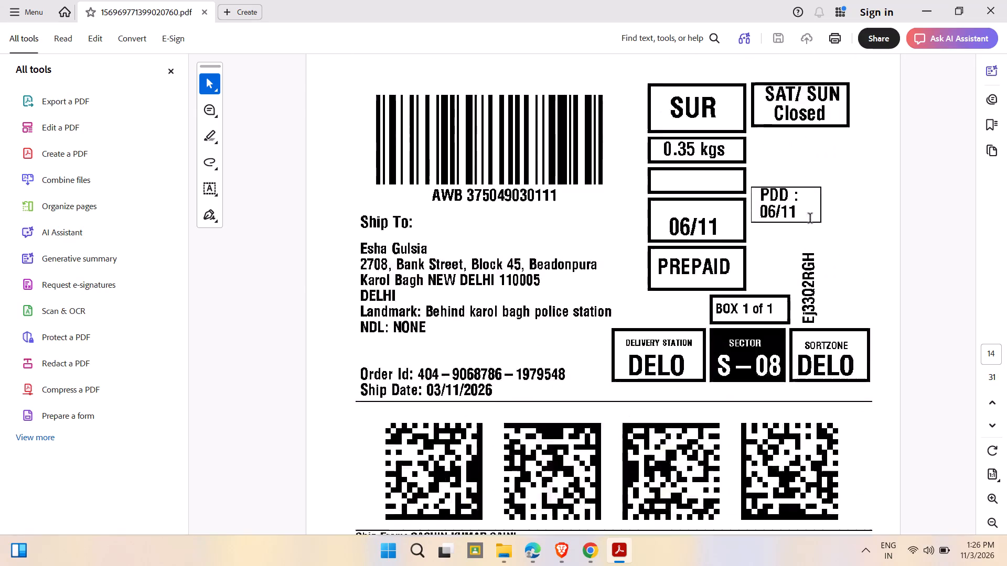
scroll(810, 219, "down", 20)
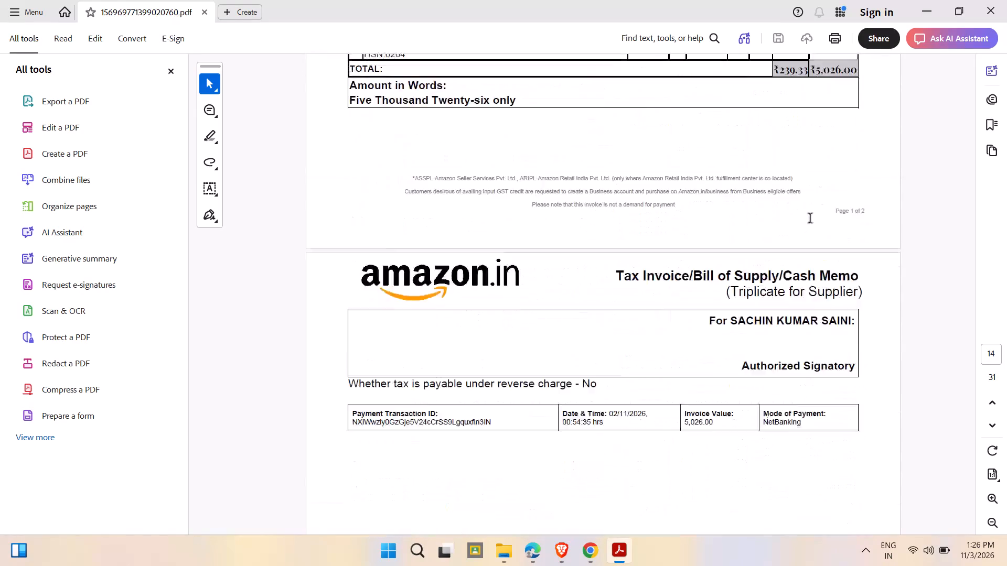
scroll(810, 219, "down", 18)
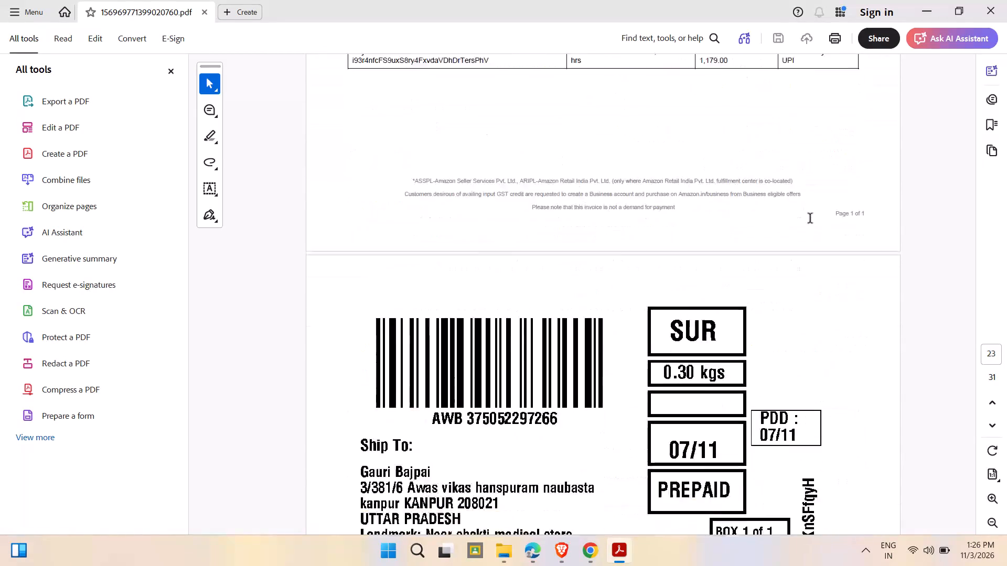
scroll(810, 219, "down", 18)
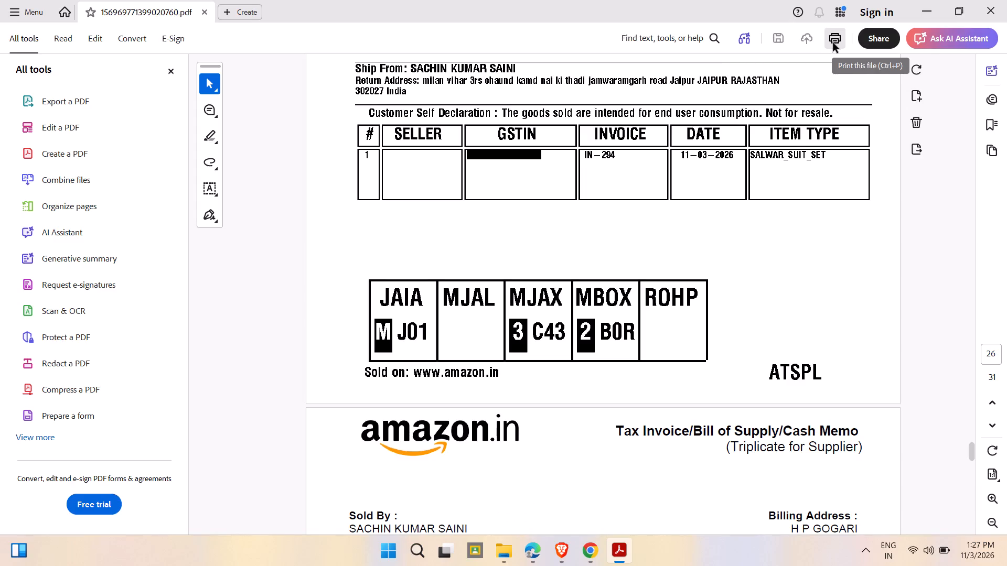
left_click(1000, 8)
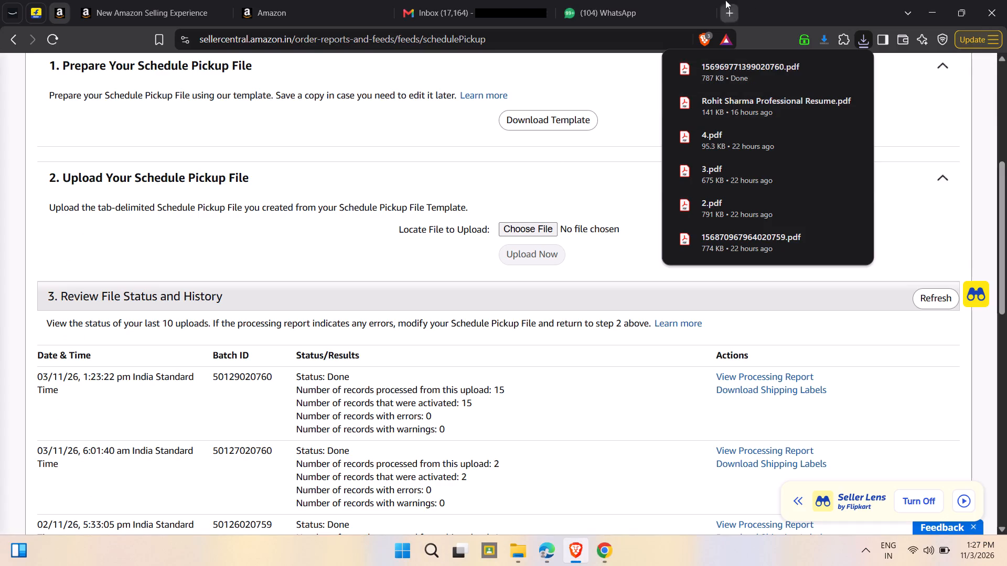
Open the downloaded 156969771399020760.pdf in the browser and skim its page thumbnails through to page 31 and back.
left_click(751, 66)
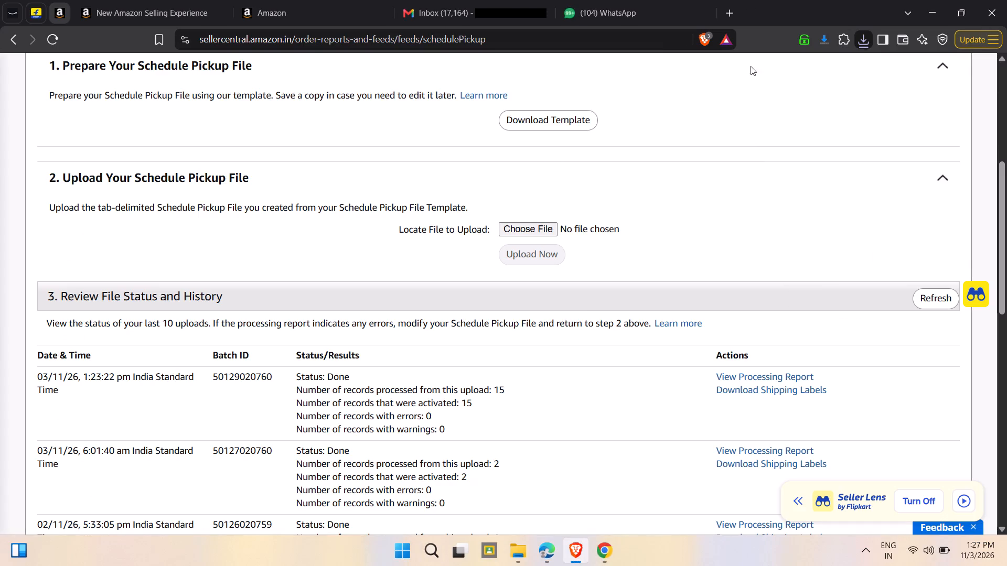
scroll(535, 228, "down", 4)
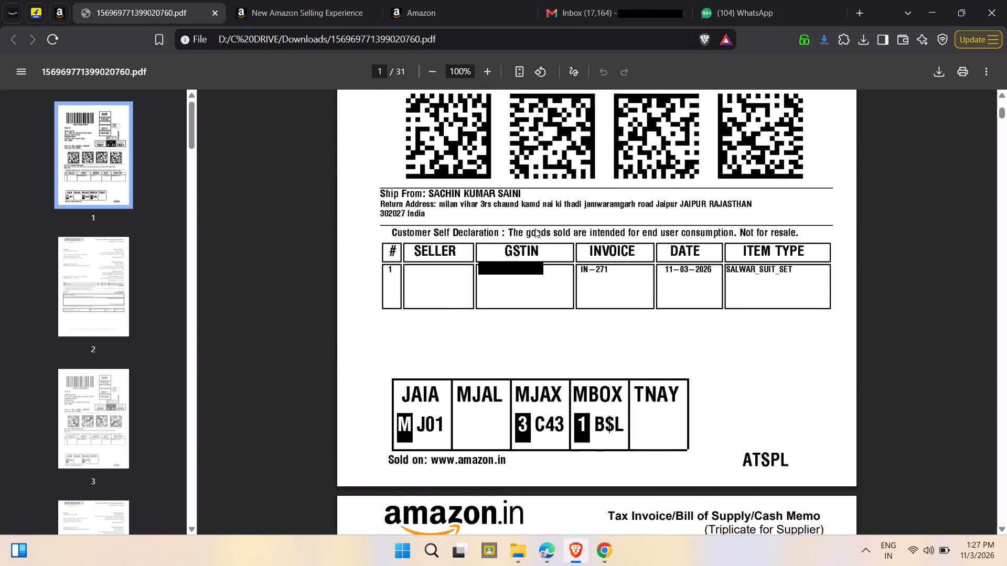
scroll(535, 228, "down", 9)
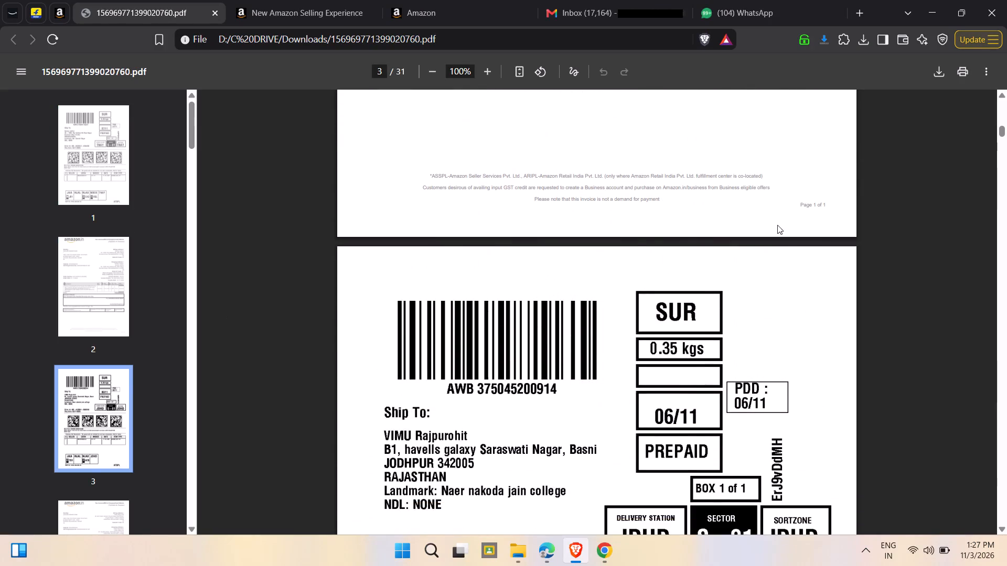
scroll(17, 380, "down", 20)
scroll(17, 380, "down", 5)
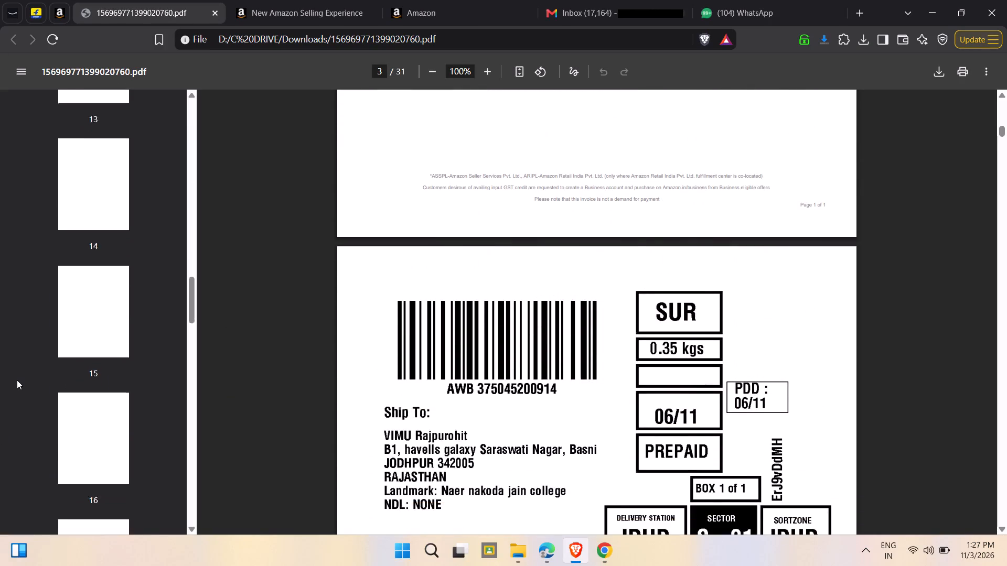
scroll(17, 380, "down", 20)
scroll(17, 380, "down", 13)
scroll(109, 437, "down", 4)
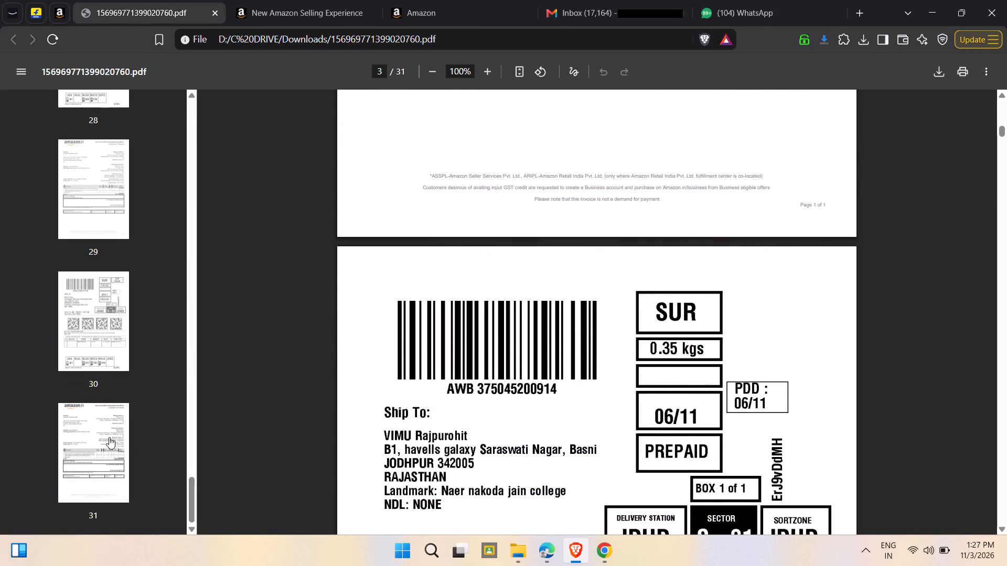
scroll(96, 458, "up", 15)
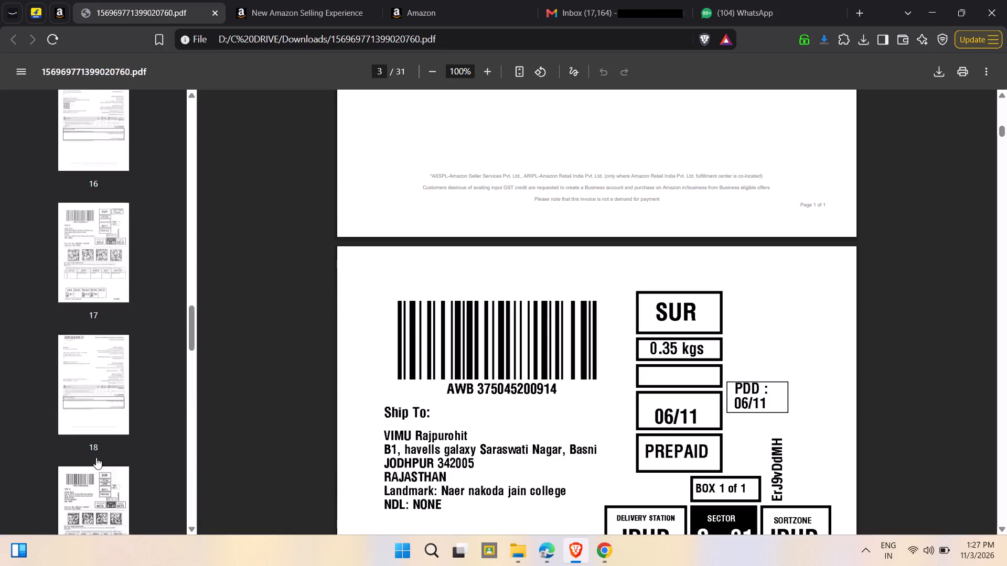
scroll(96, 458, "up", 14)
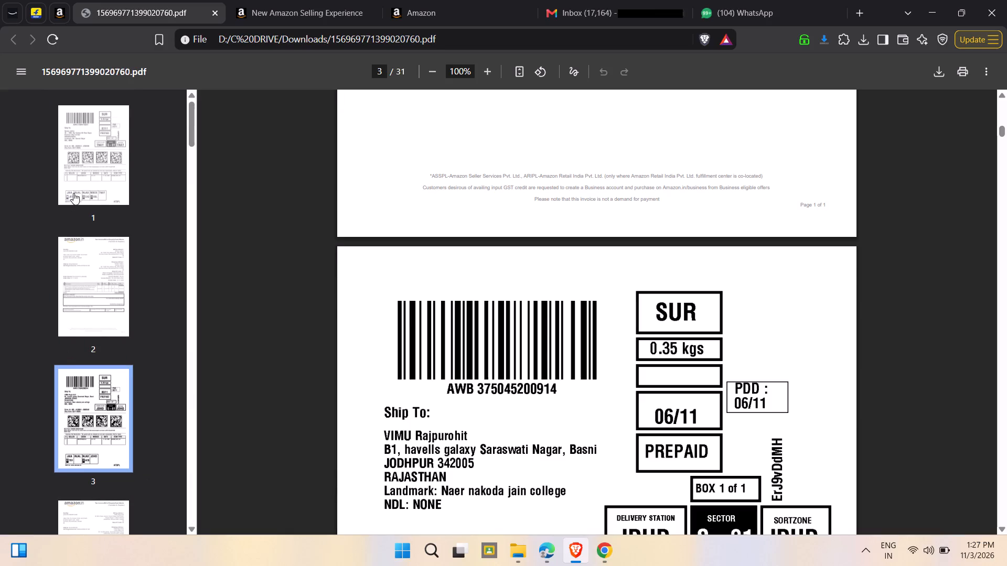
Examine the page thumbnails in order from page 1, checking the sequence of shipping labels and invoices, including the two-page invoice.
scroll(105, 297, "down", 4)
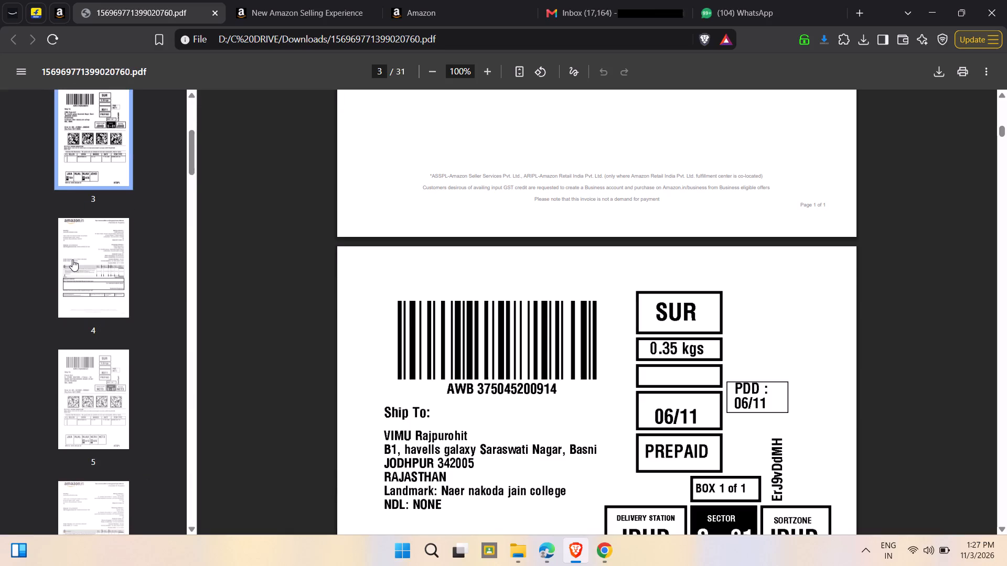
scroll(72, 259, "down", 6)
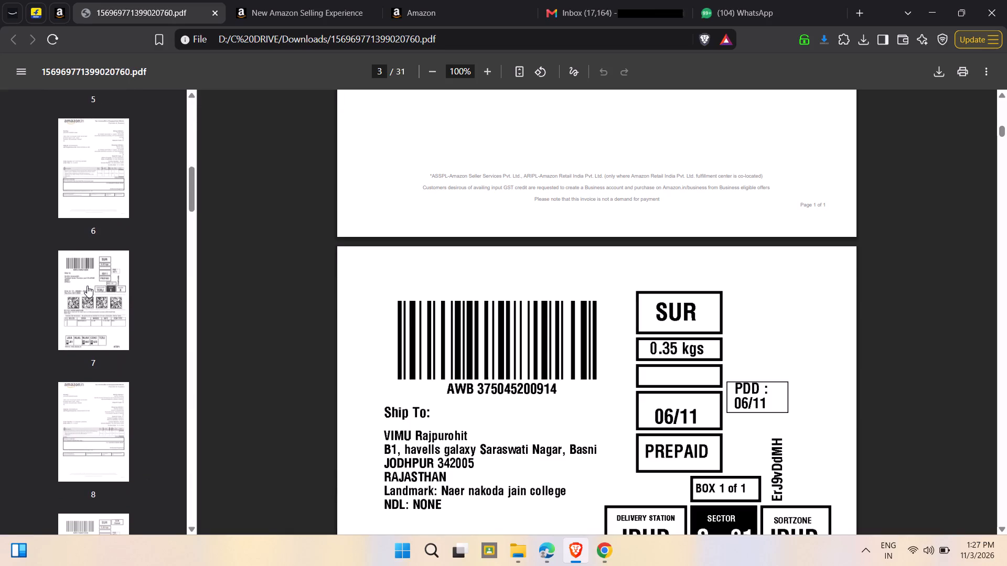
scroll(87, 286, "up", 1)
scroll(87, 286, "down", 4)
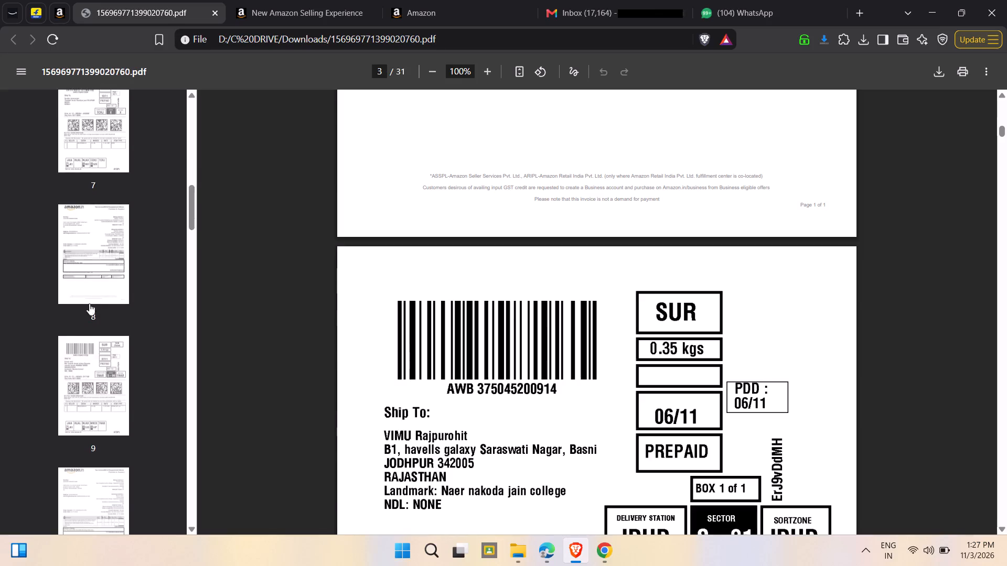
scroll(90, 309, "down", 4)
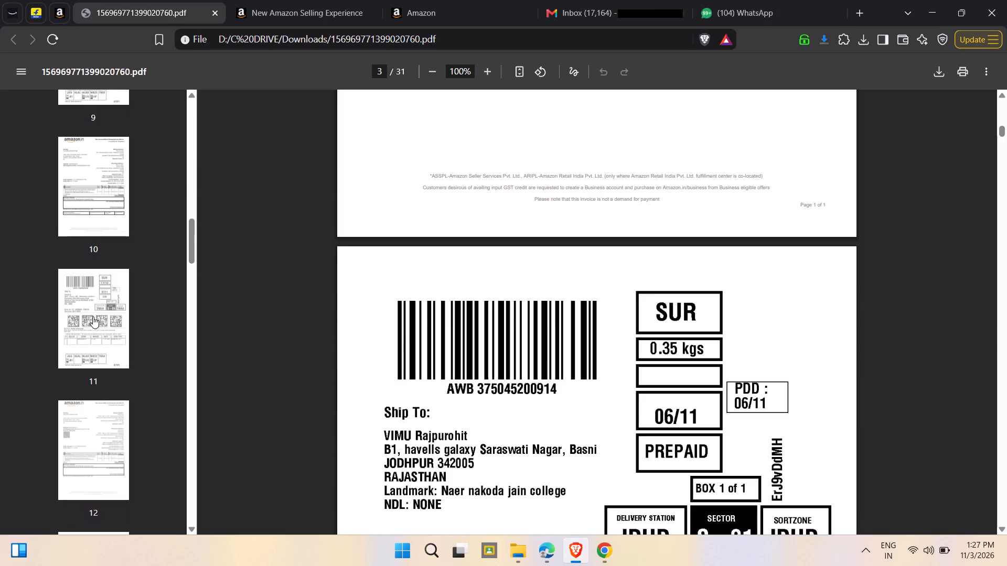
scroll(93, 317, "down", 3)
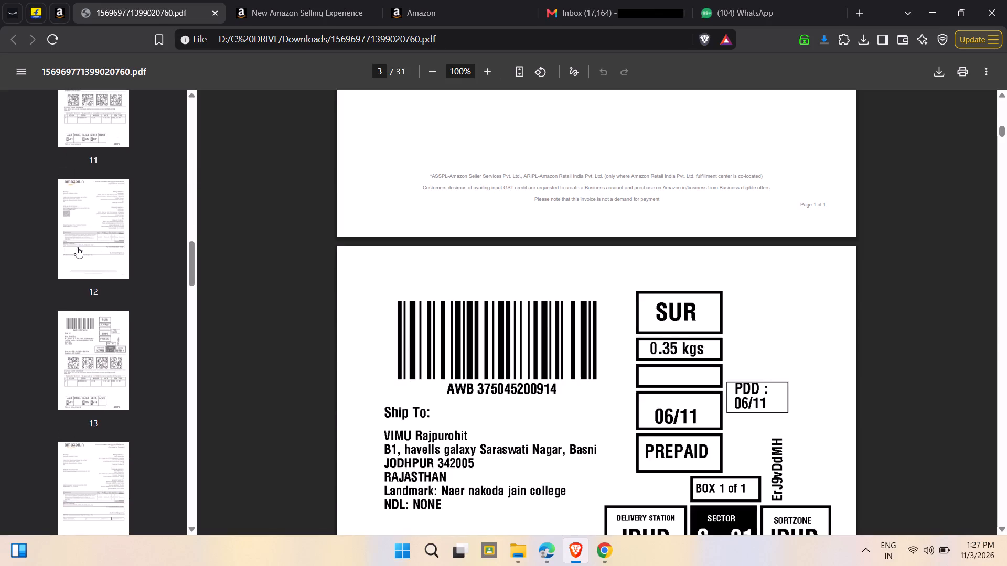
scroll(77, 247, "up", 1)
scroll(77, 247, "down", 3)
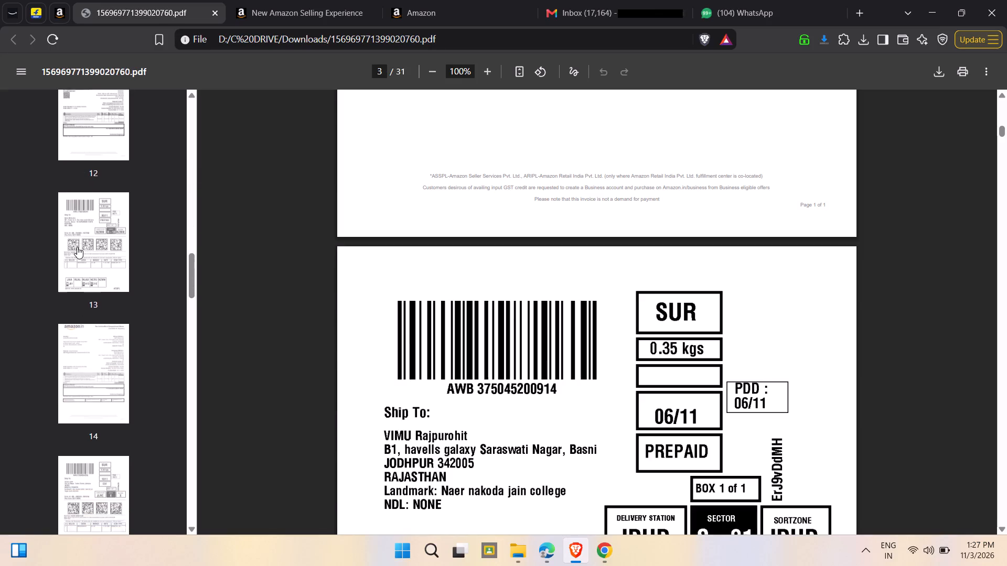
scroll(87, 281, "down", 5)
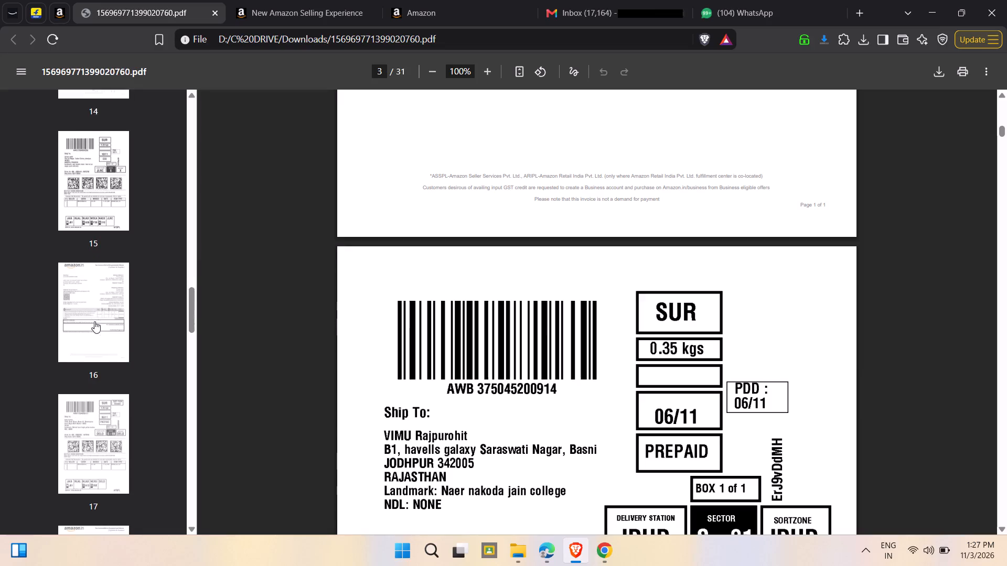
scroll(97, 354, "down", 4)
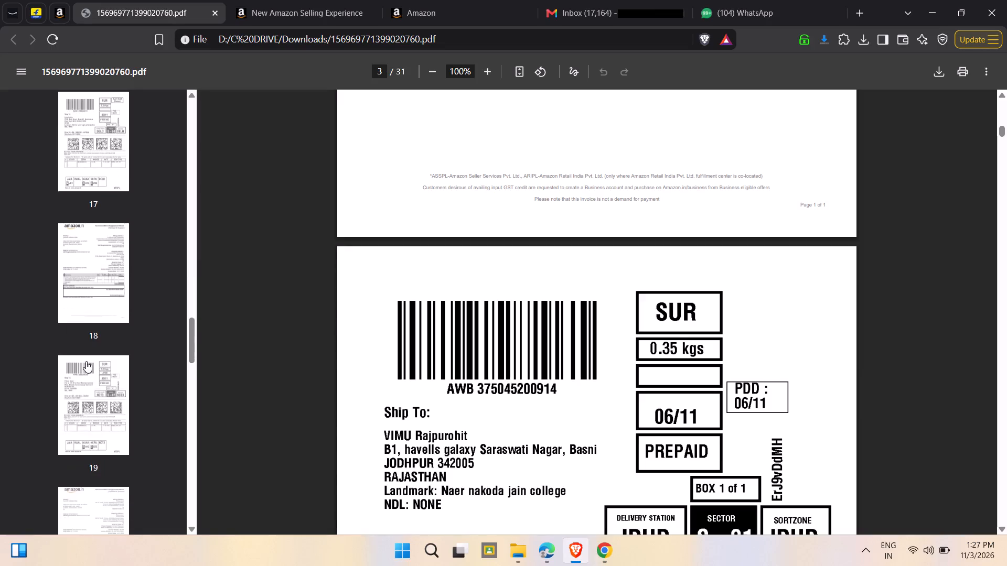
scroll(86, 361, "down", 3)
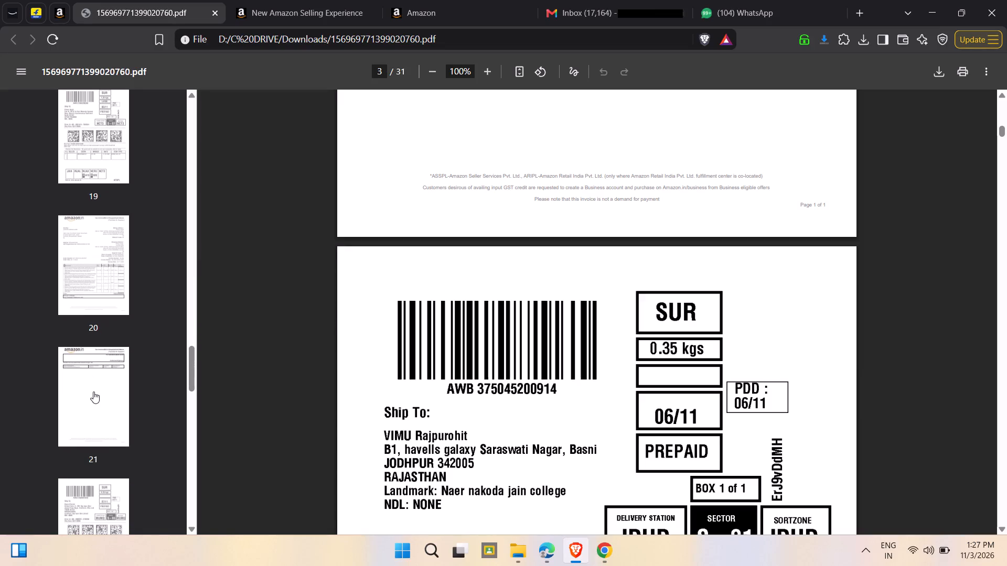
scroll(93, 391, "up", 2)
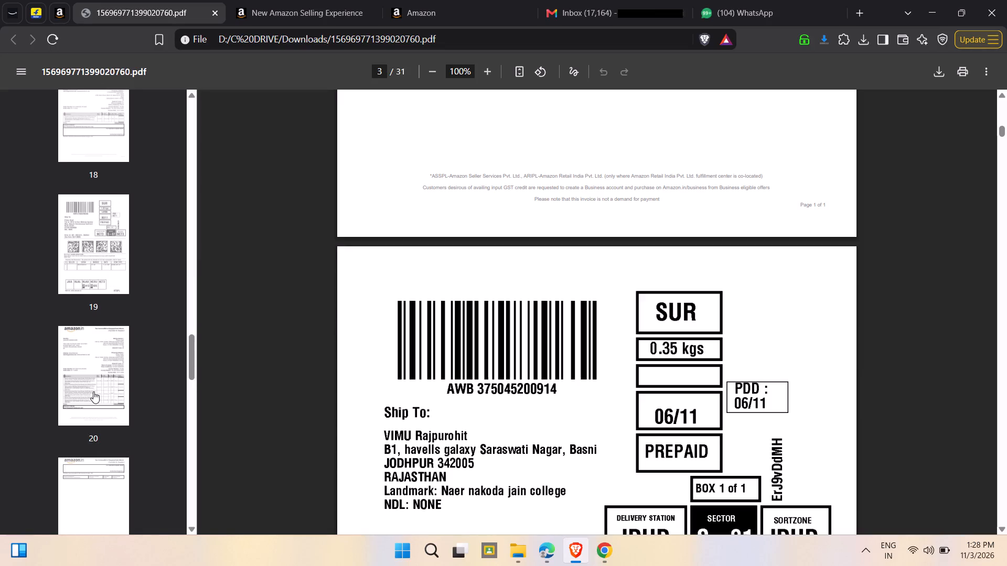
scroll(120, 451, "down", 9)
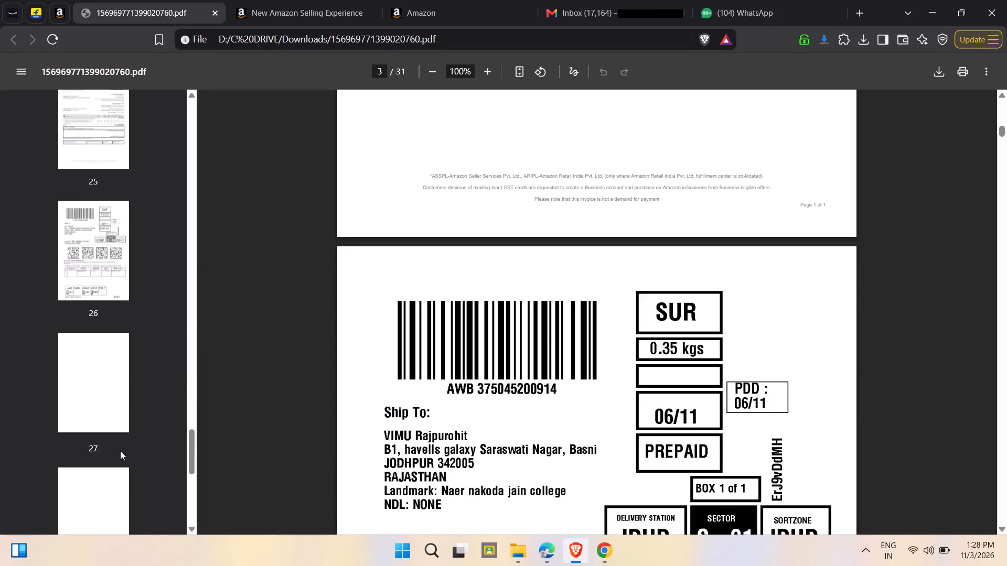
scroll(120, 451, "down", 2)
Return to the first page thumbnail and go through the sequence of labels and invoices once more.
scroll(120, 451, "up", 11)
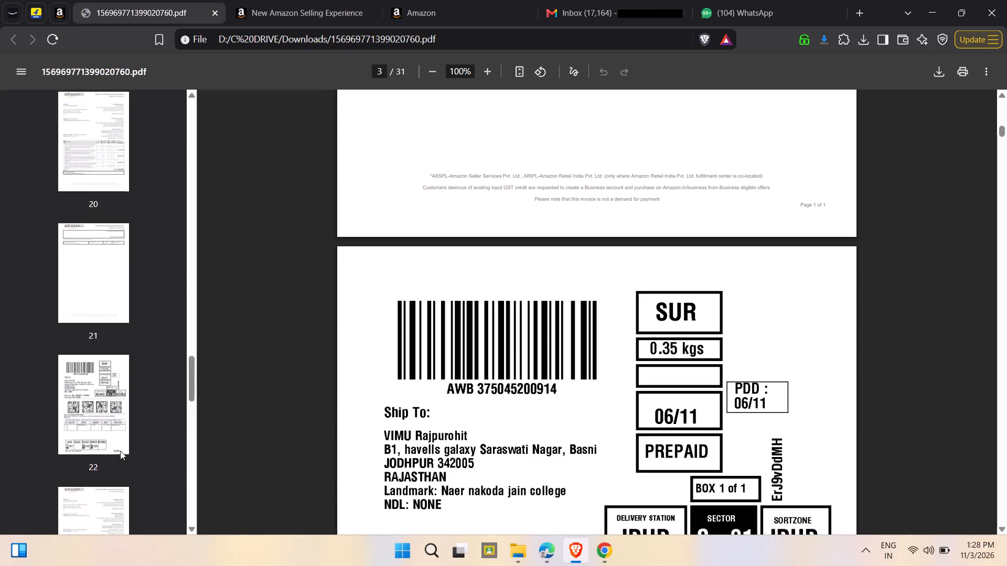
scroll(120, 451, "up", 2)
scroll(120, 451, "down", 1)
scroll(120, 451, "up", 11)
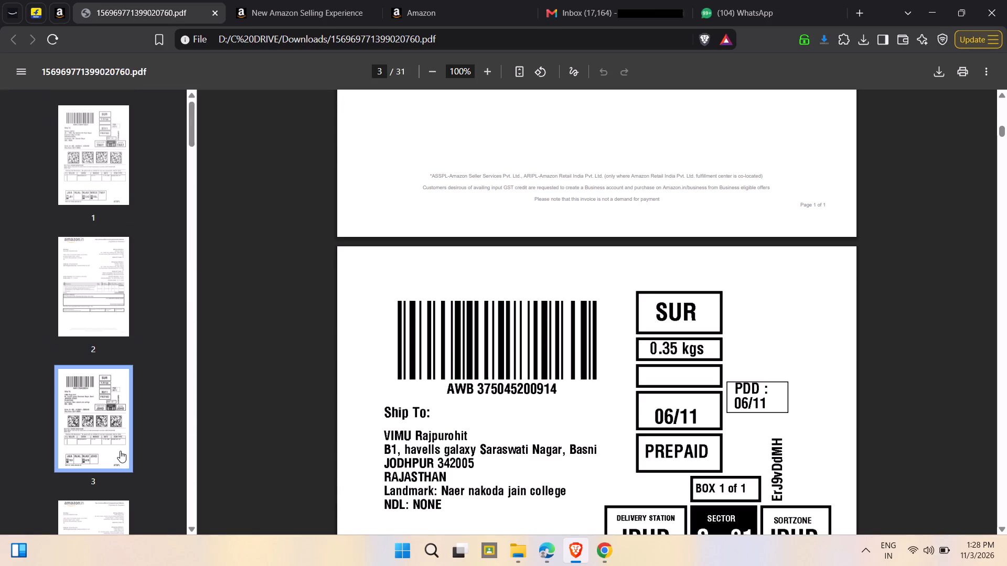
scroll(120, 451, "up", 2)
scroll(120, 451, "down", 5)
scroll(69, 408, "down", 3)
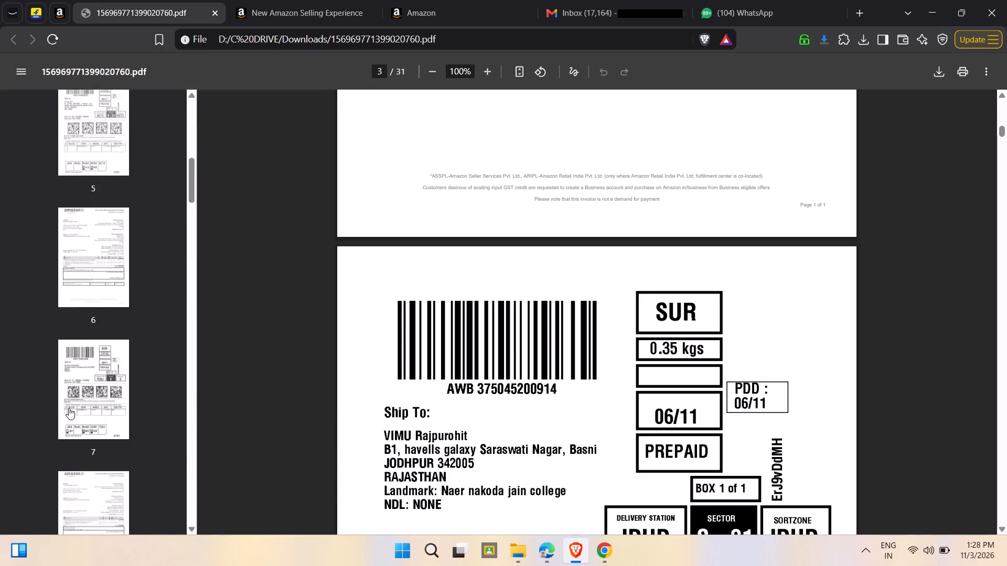
scroll(69, 408, "down", 5)
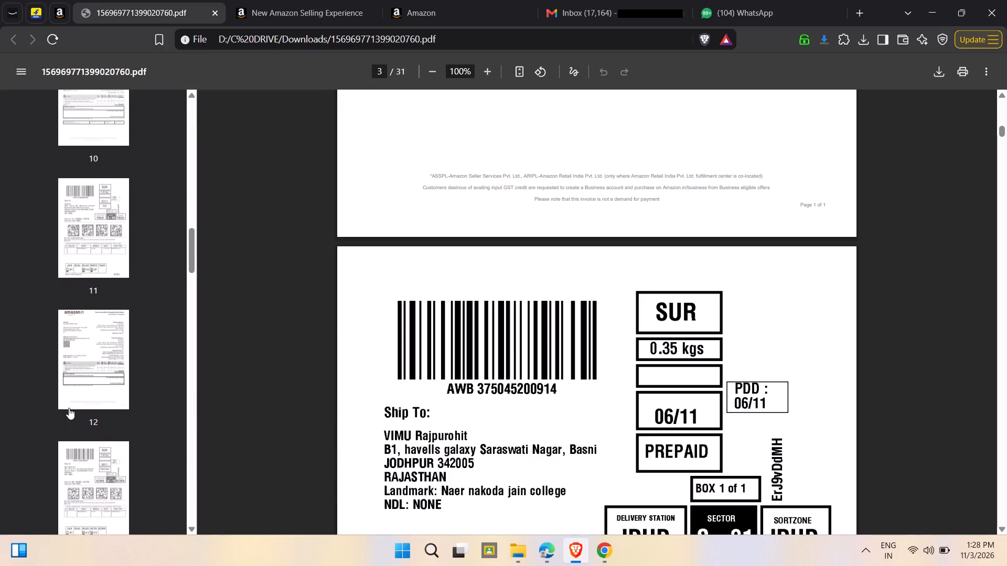
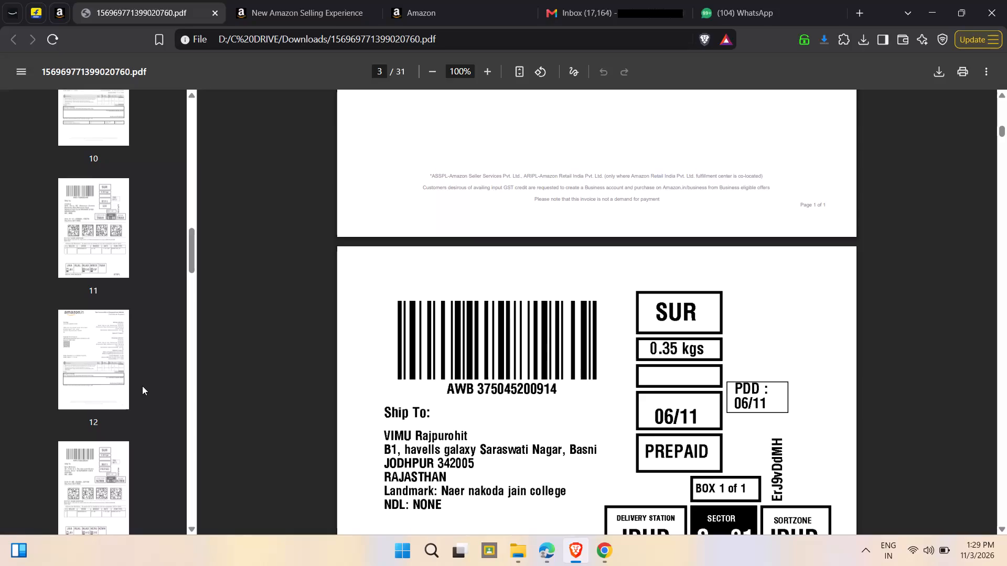
Look through the page thumbnails for the two-page invoice and open its first page, page 20.
scroll(99, 339, "up", 2)
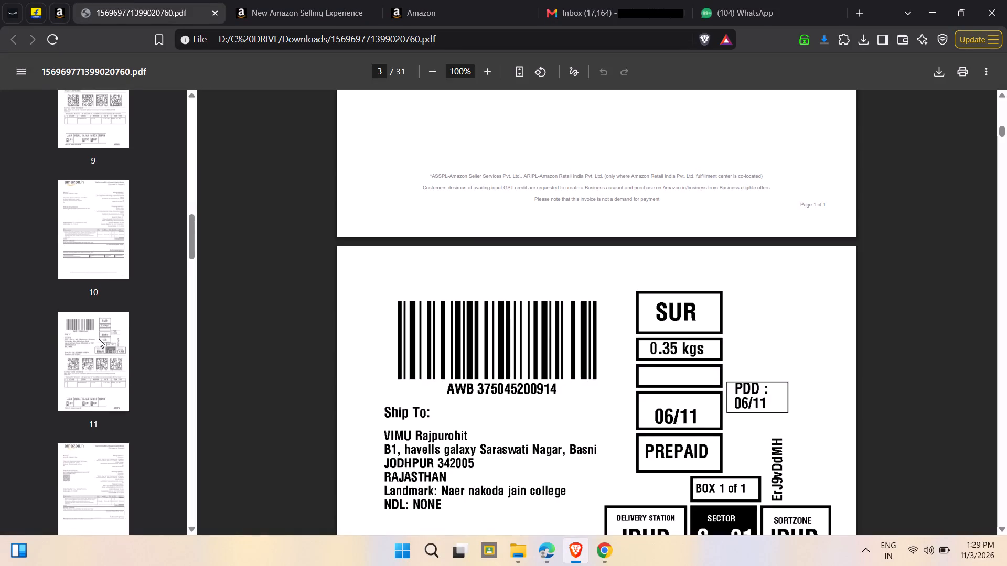
scroll(99, 339, "up", 1)
scroll(85, 278, "up", 3)
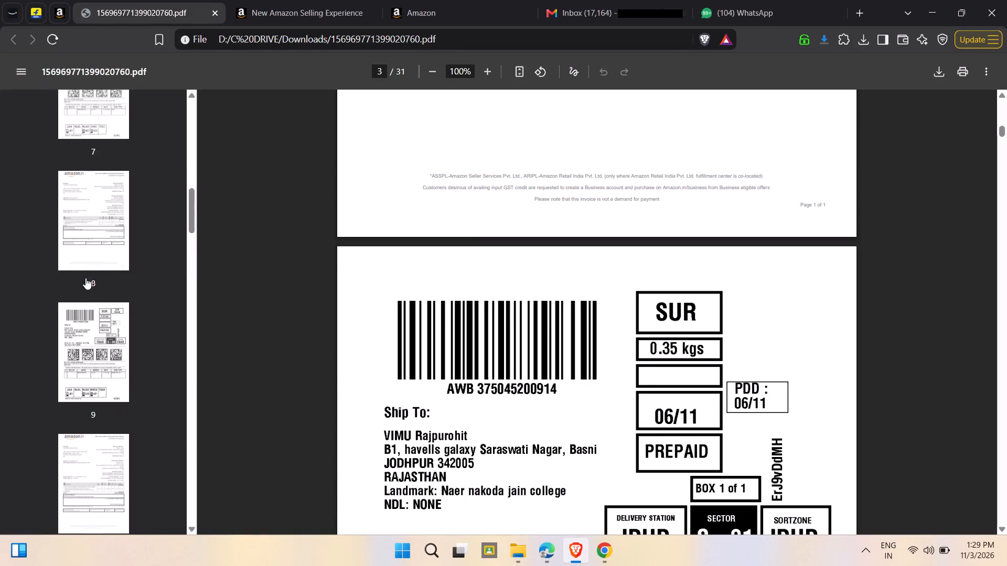
scroll(85, 278, "up", 4)
scroll(85, 278, "down", 10)
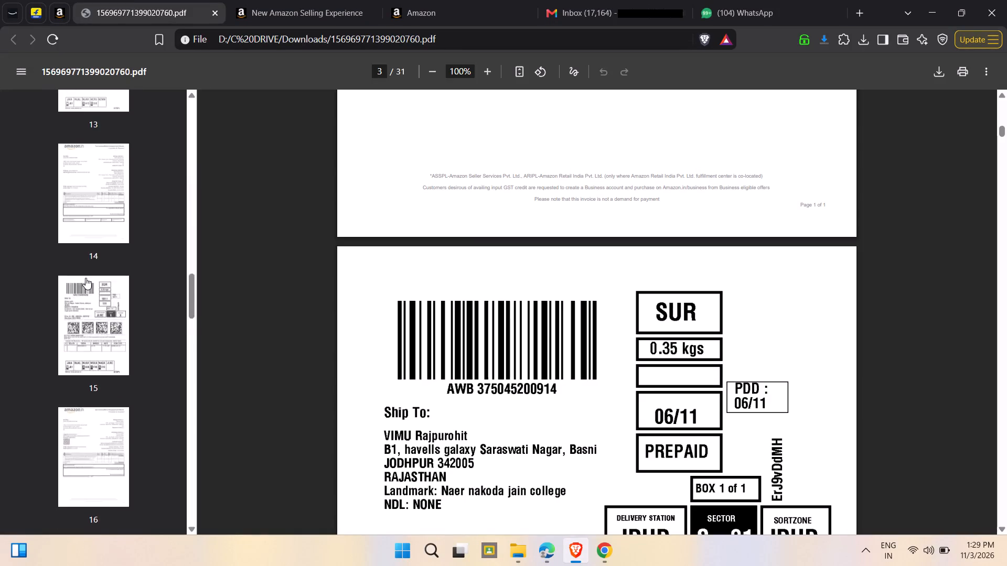
scroll(85, 278, "down", 10)
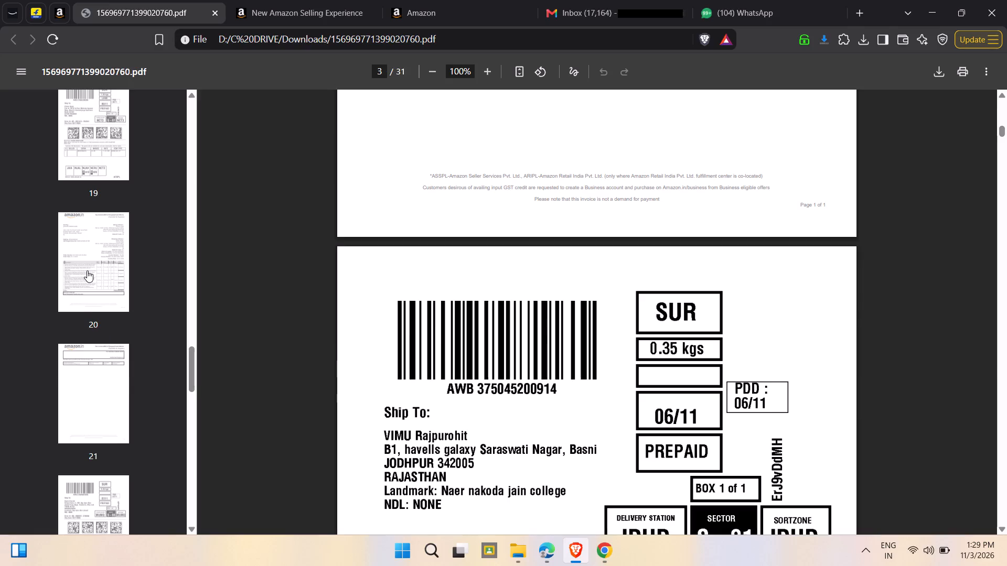
left_click(87, 270)
Read the four-item invoice on page 20, its continuation on page 21 and the start of the label on page 22.
scroll(501, 356, "down", 4)
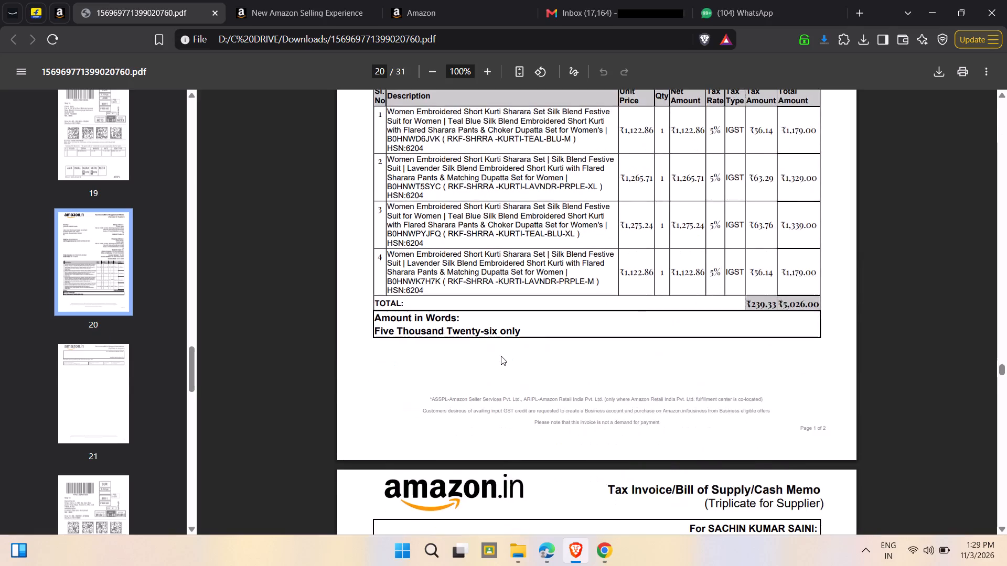
scroll(501, 356, "down", 10)
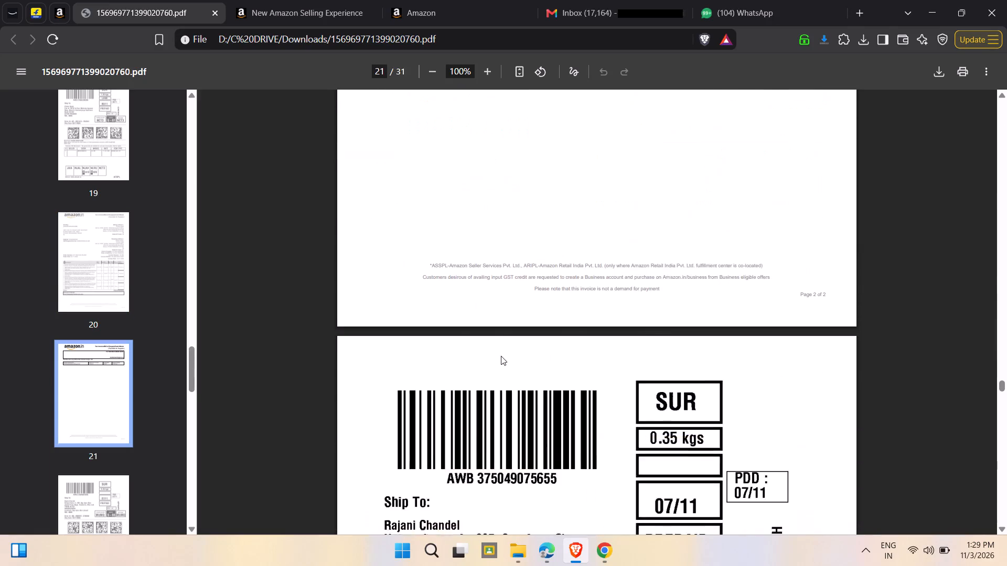
scroll(501, 356, "down", 3)
scroll(501, 356, "up", 5)
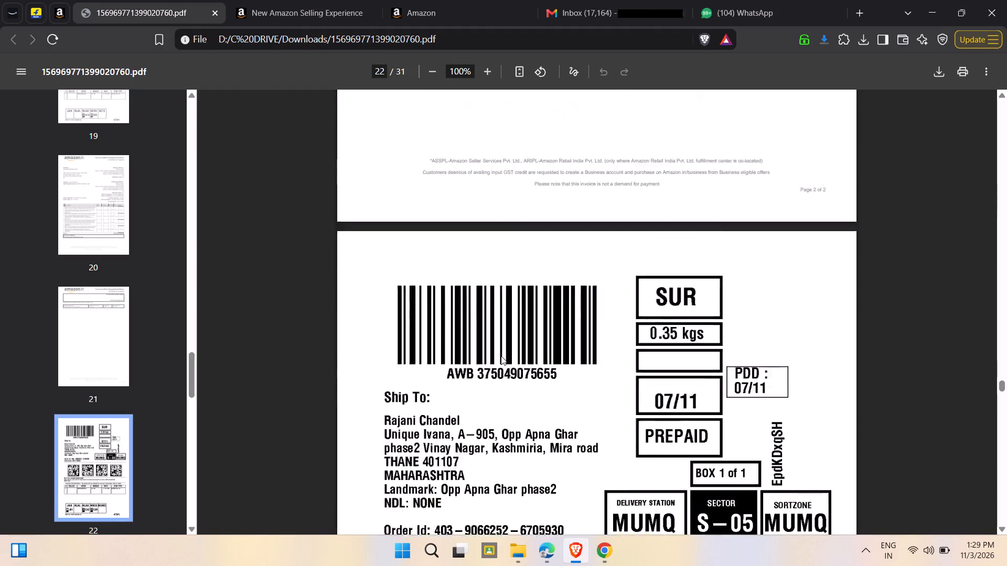
scroll(501, 356, "up", 9)
scroll(501, 356, "down", 1)
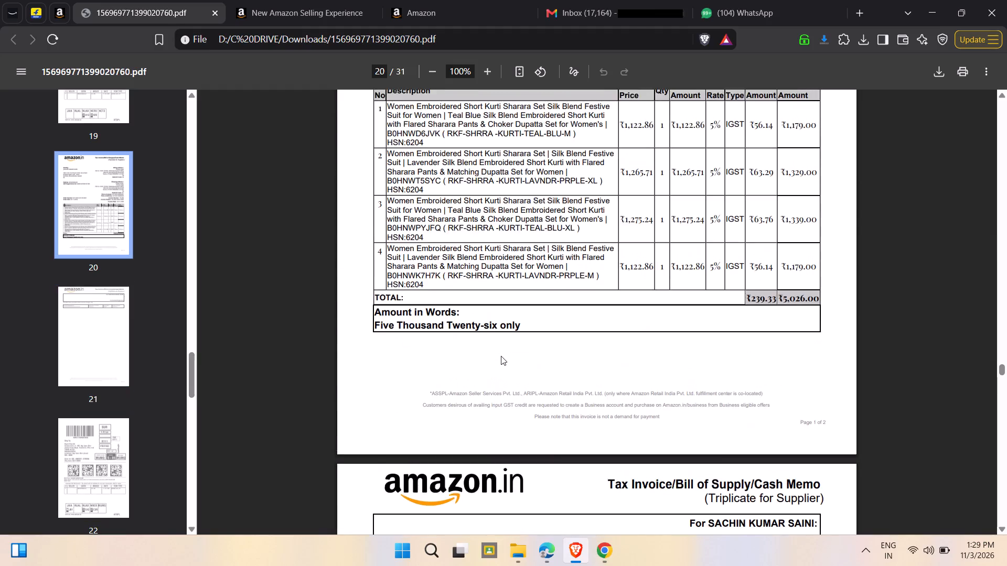
scroll(501, 356, "down", 1)
scroll(501, 356, "up", 2)
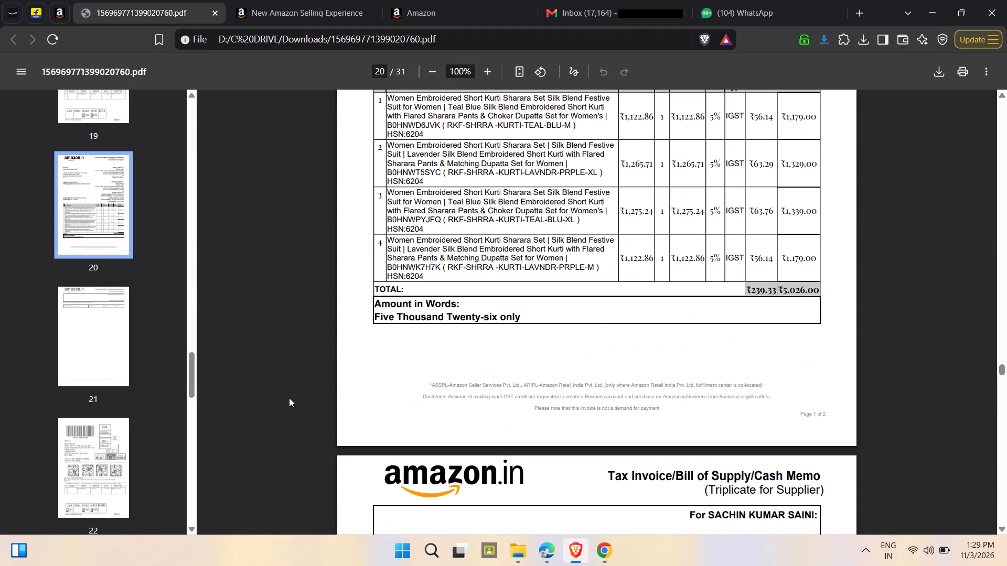
Recheck the label and invoice order around pages 19 to 22, returning to the start of the invoice on page 20.
scroll(80, 320, "up", 2)
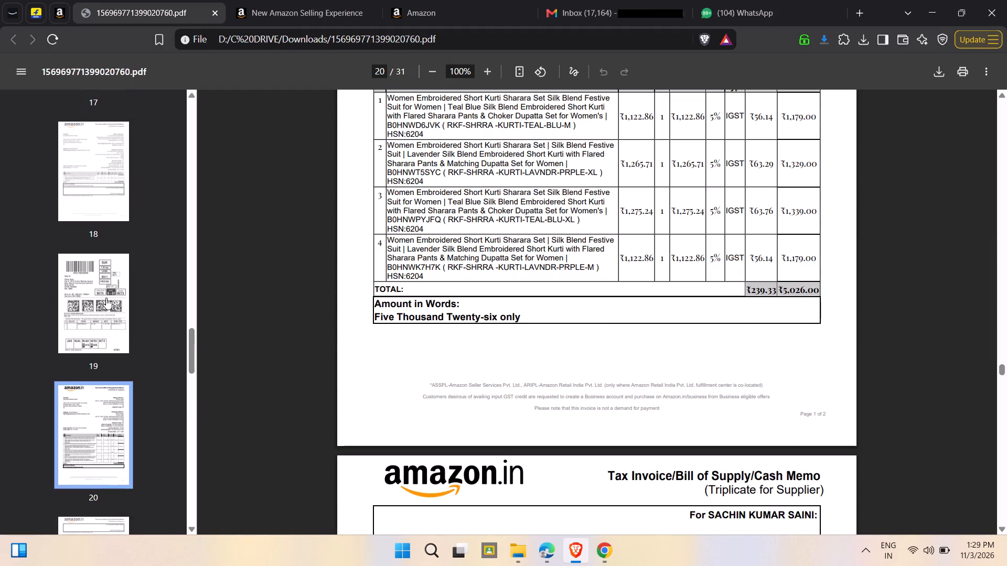
scroll(462, 356, "down", 1)
scroll(462, 356, "up", 2)
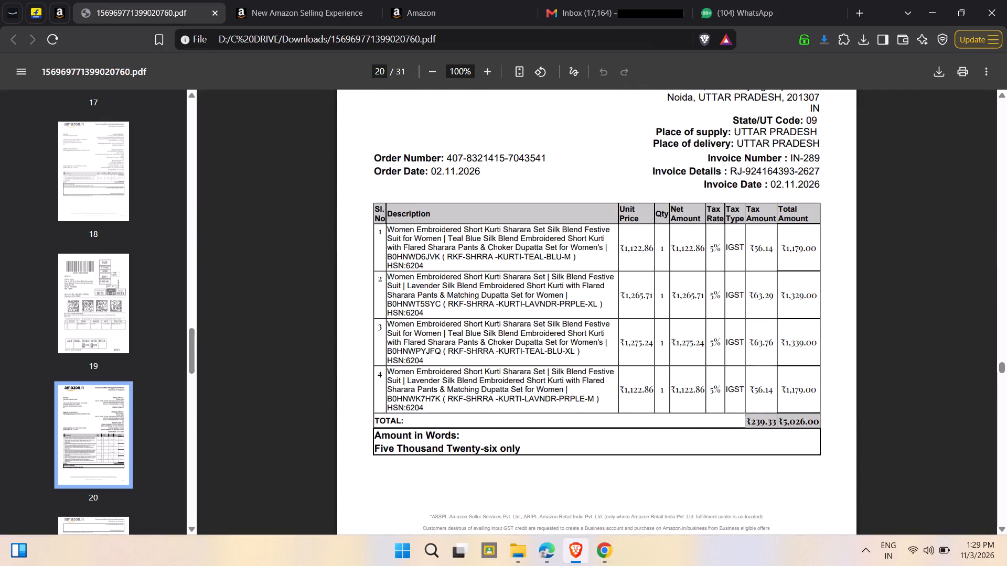
scroll(489, 366, "down", 2)
scroll(489, 366, "up", 1)
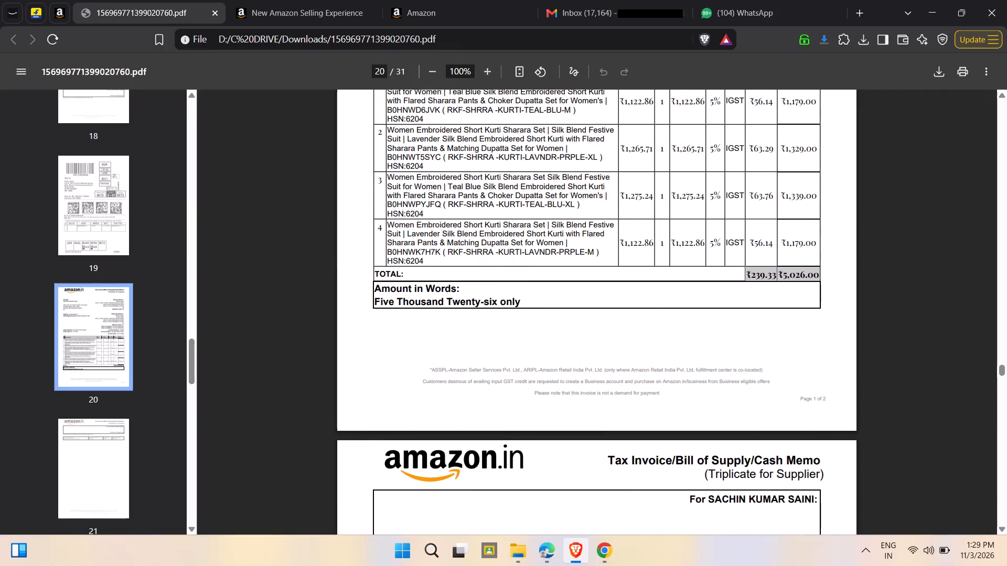
scroll(489, 366, "down", 2)
scroll(490, 441, "down", 6)
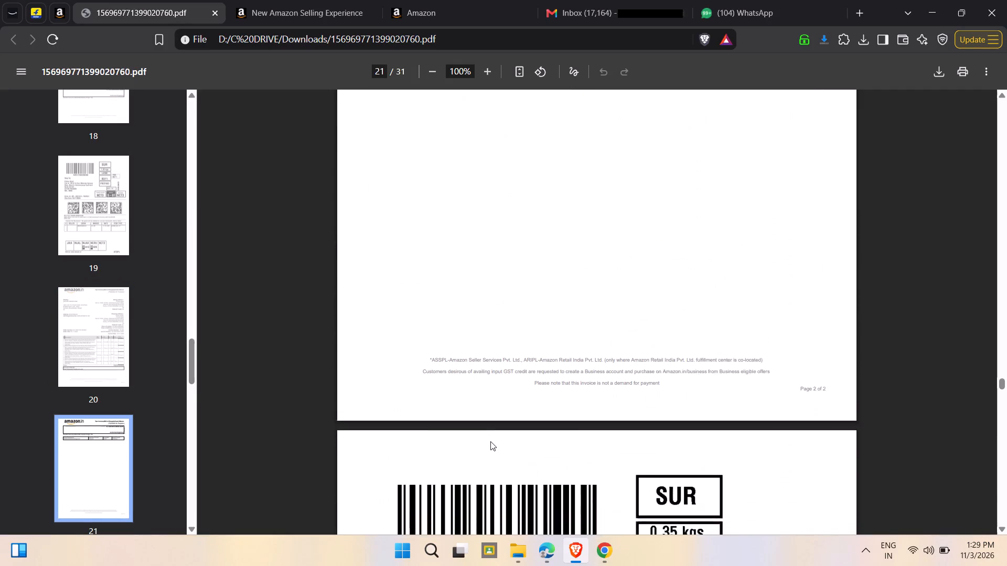
scroll(490, 441, "down", 2)
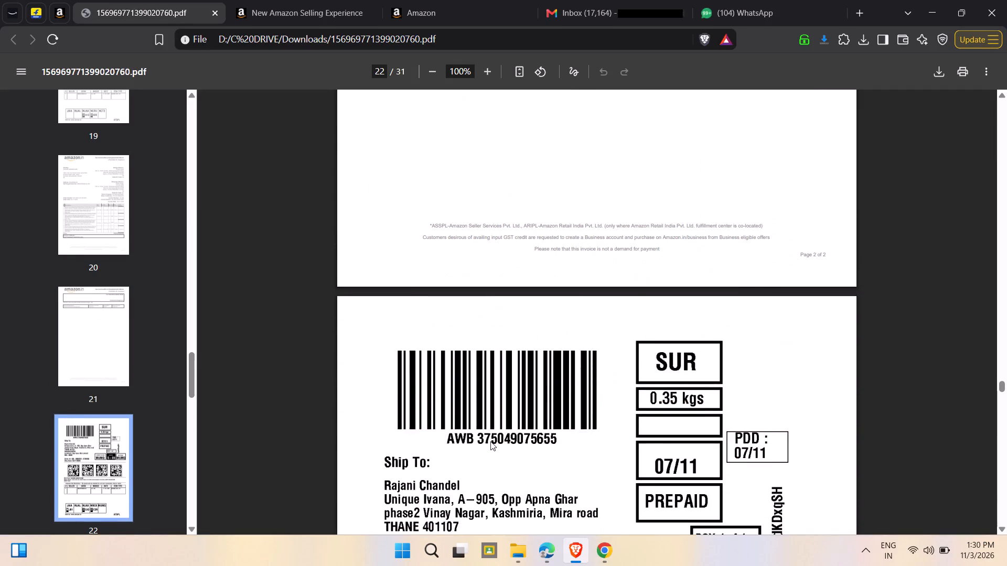
scroll(490, 441, "up", 10)
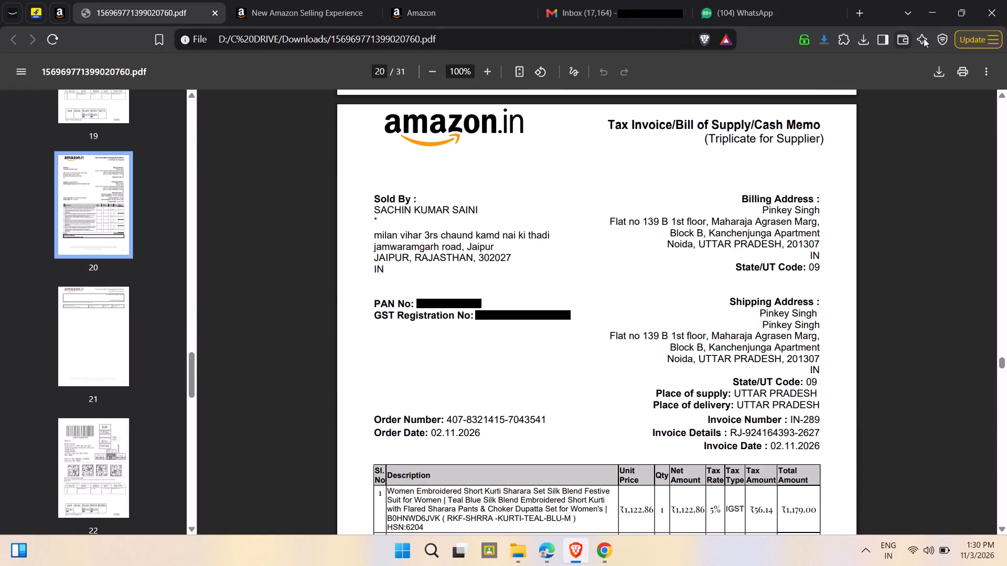
Set up printing of the PDF with custom pages 1-20 and 2 pages per sheet.
left_click(968, 72)
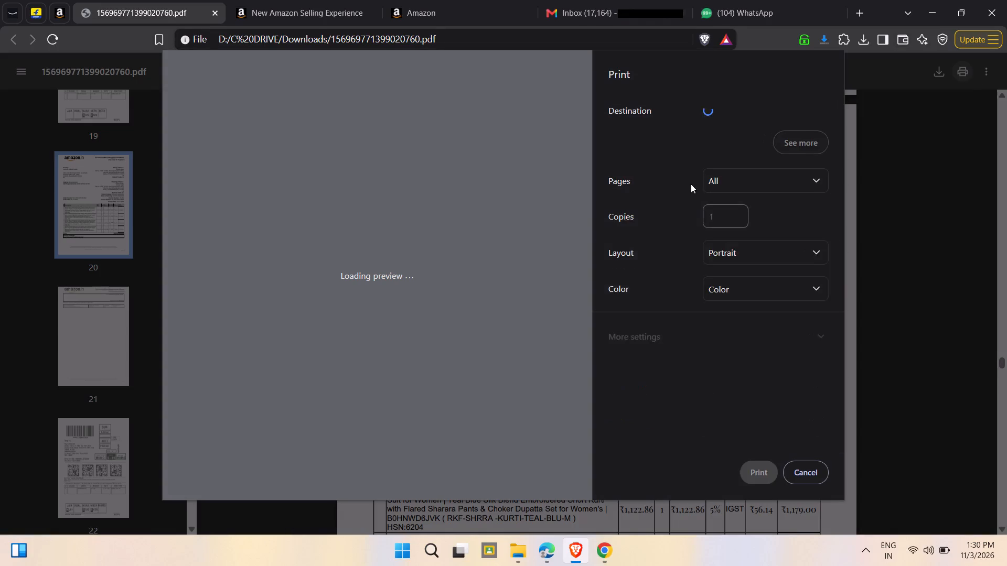
left_click(639, 261)
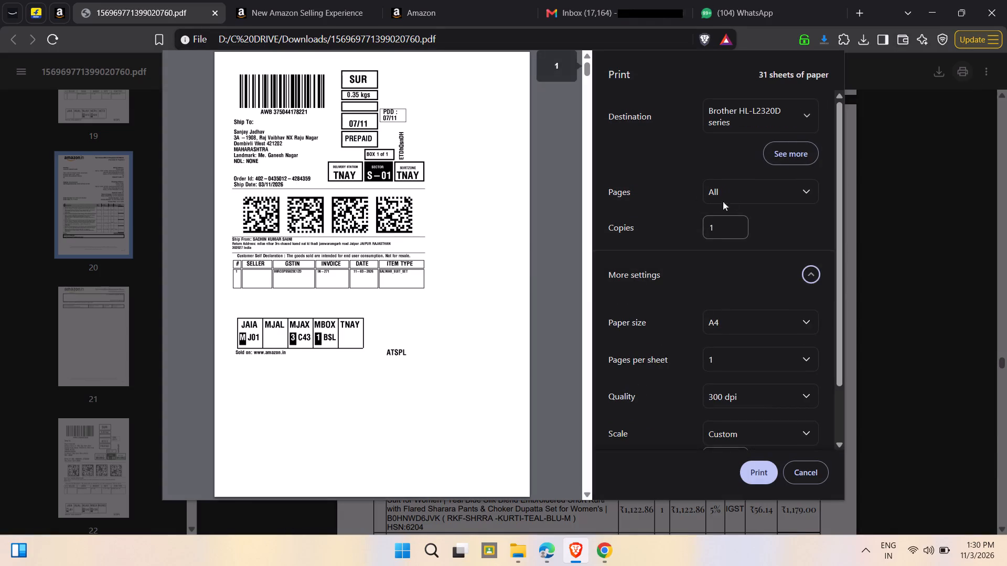
left_click(734, 189)
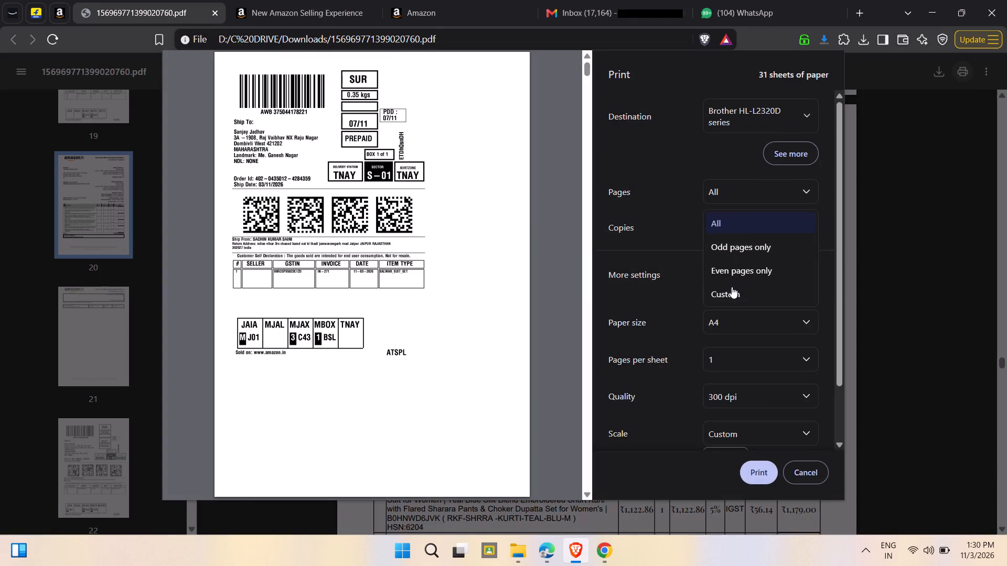
left_click(732, 296)
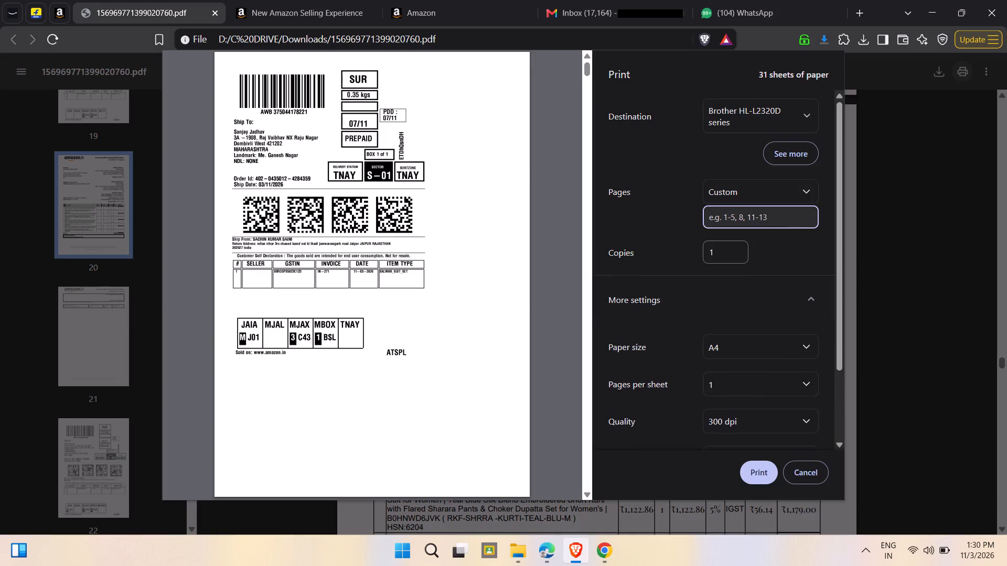
key("1")
key("minus")
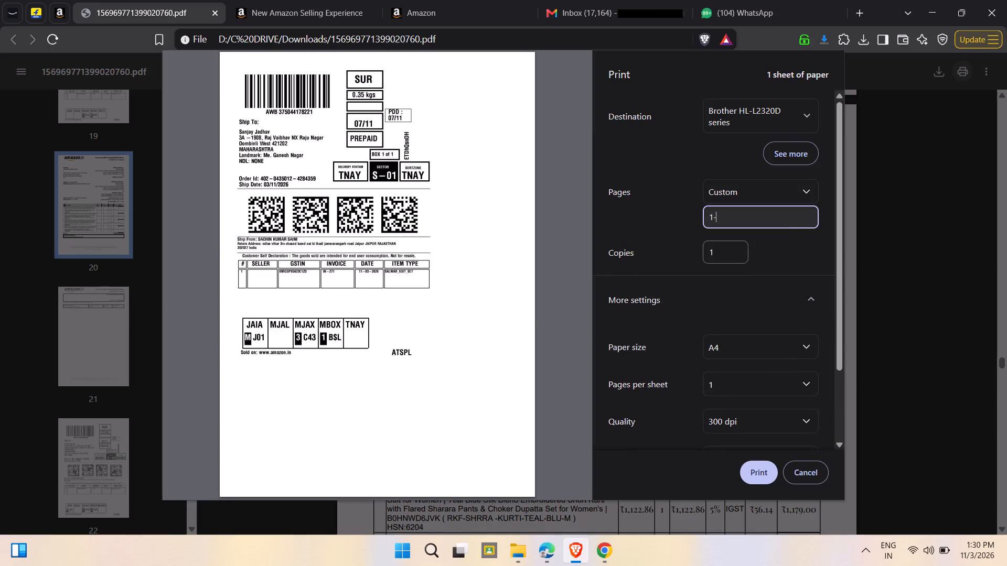
type("20")
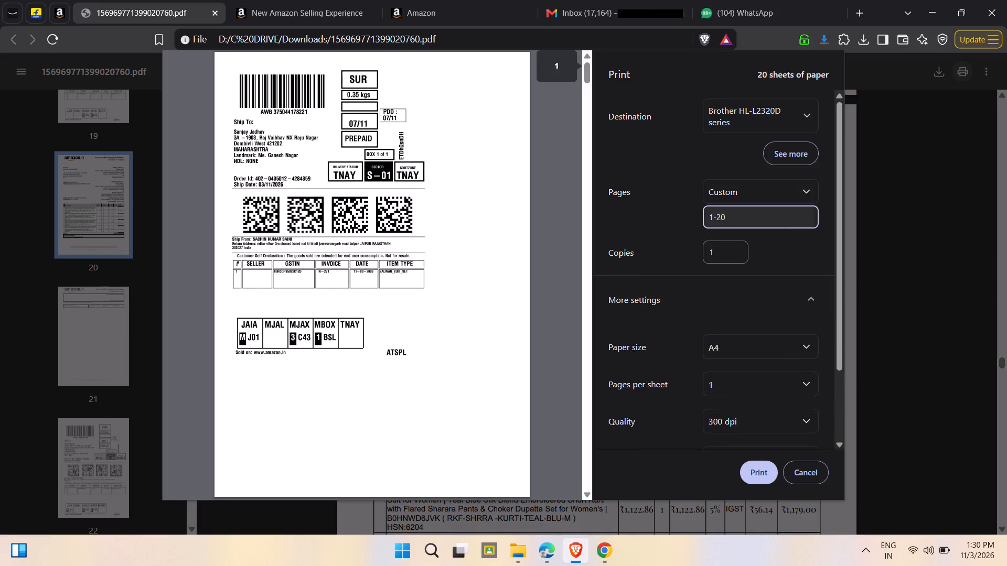
left_click(726, 384)
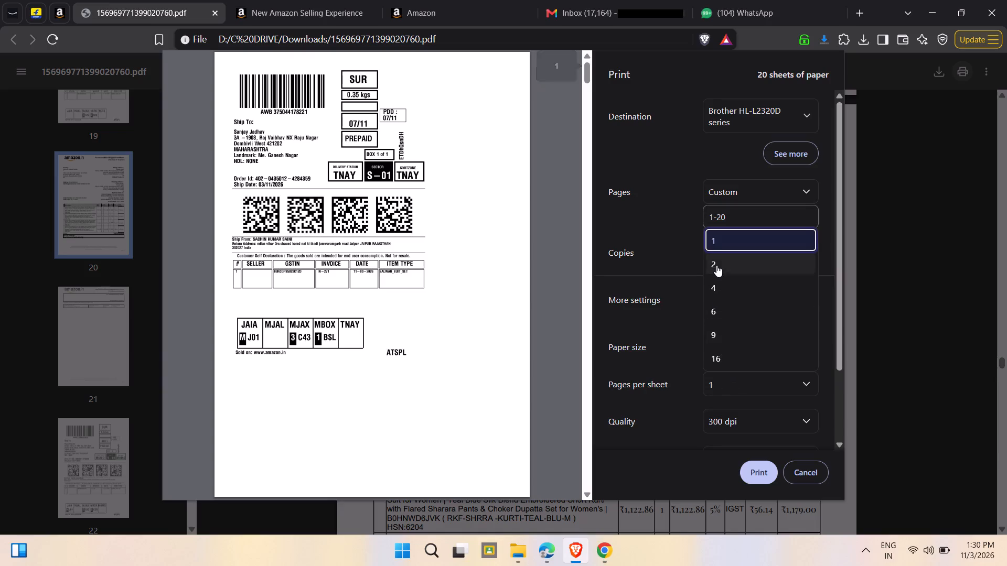
left_click(716, 264)
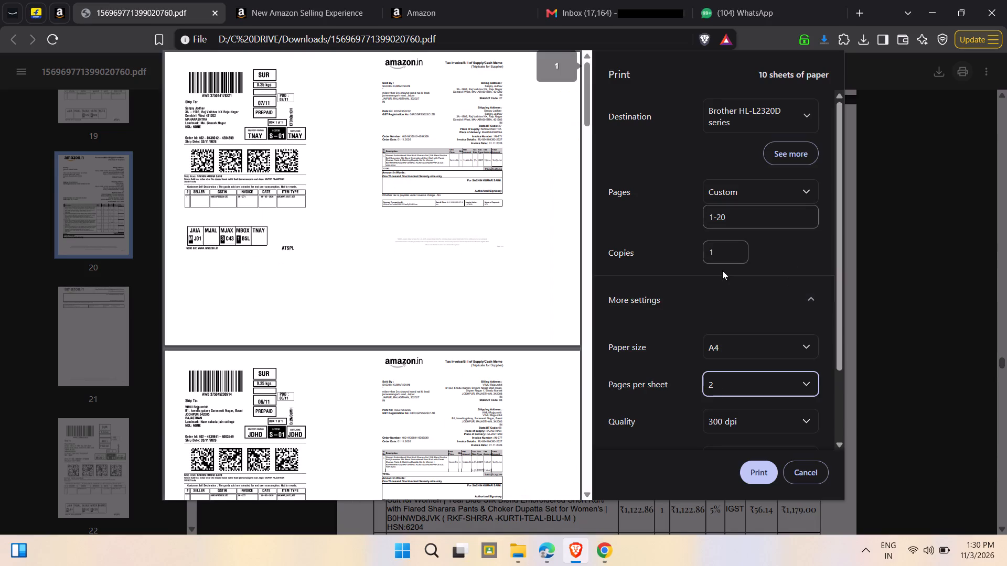
Check the paired labels and invoices in the print preview through the last sheet, and print them on the Brother HL-L2320D series.
scroll(417, 291, "down", 20)
scroll(417, 291, "down", 2)
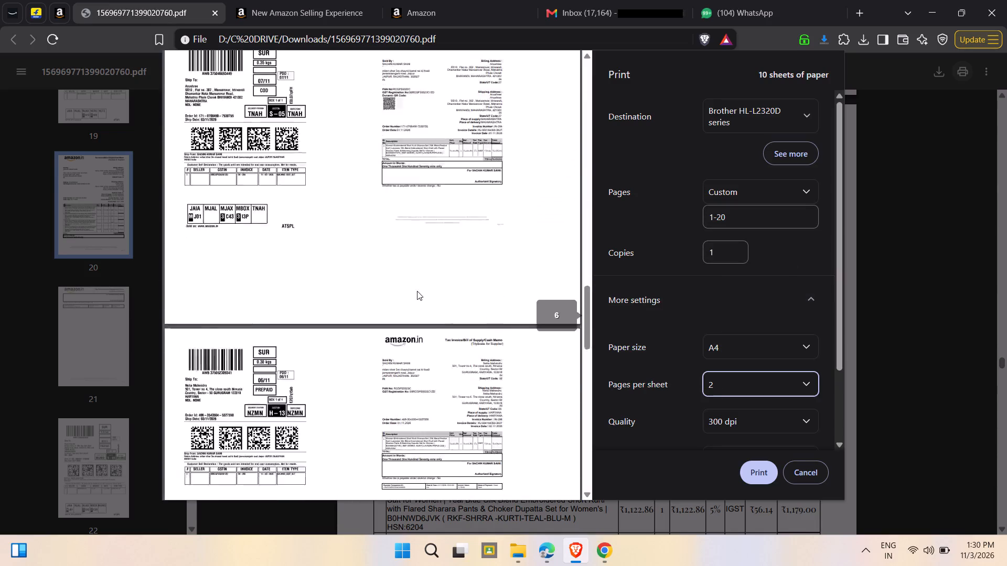
scroll(417, 291, "down", 17)
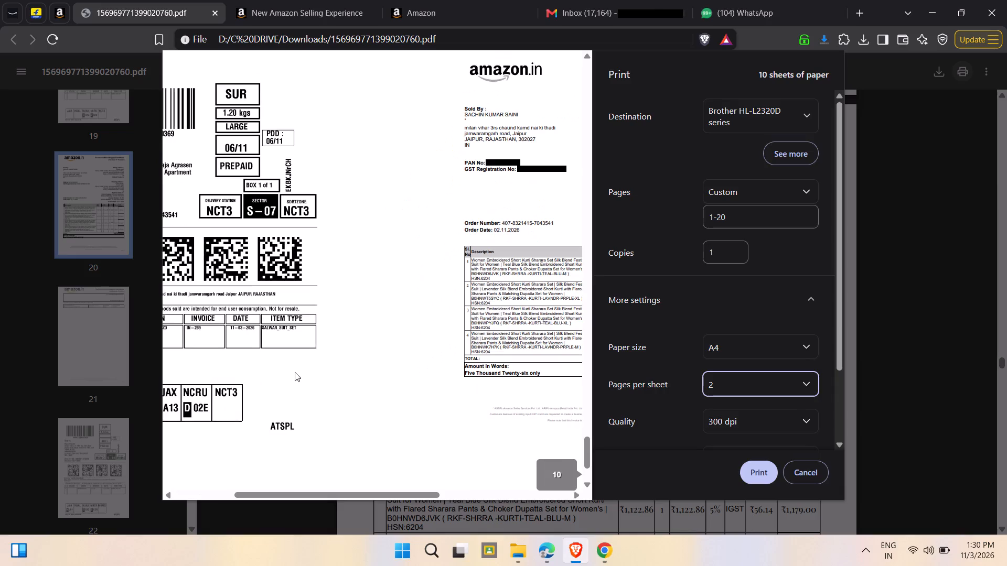
left_click_drag(361, 297, 491, 317)
left_click_drag(383, 281, 449, 298)
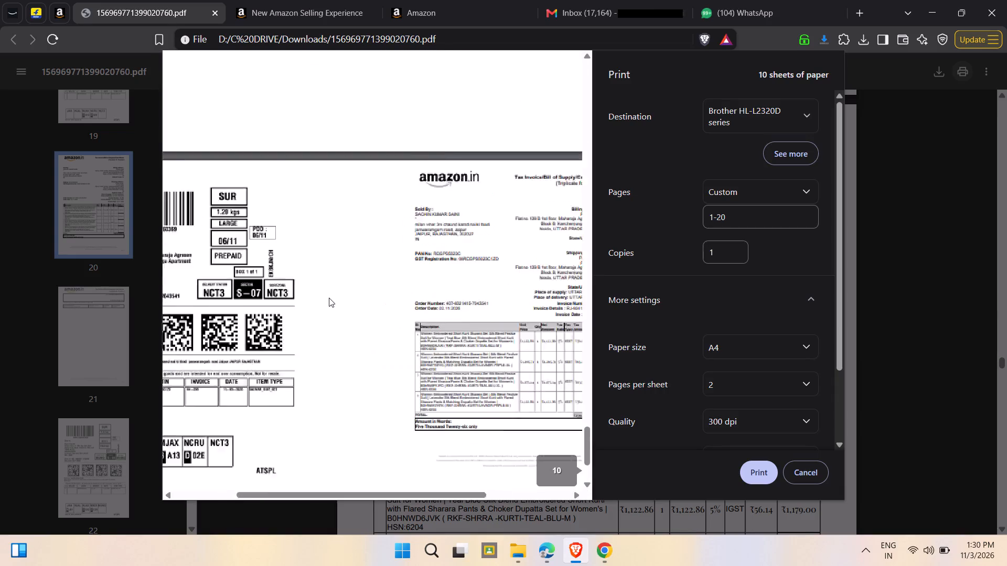
left_click_drag(329, 298, 410, 296)
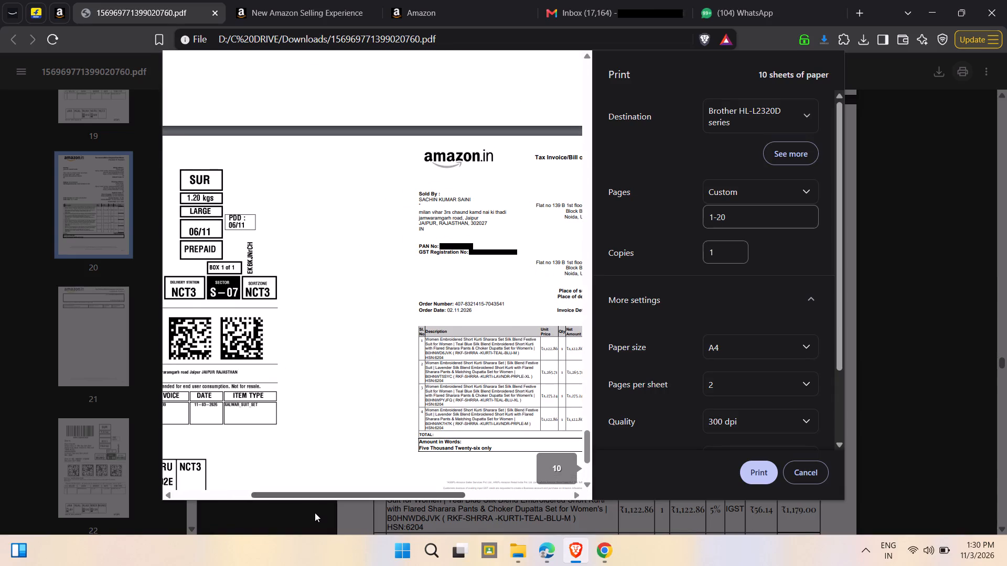
scroll(307, 492, "right", 2)
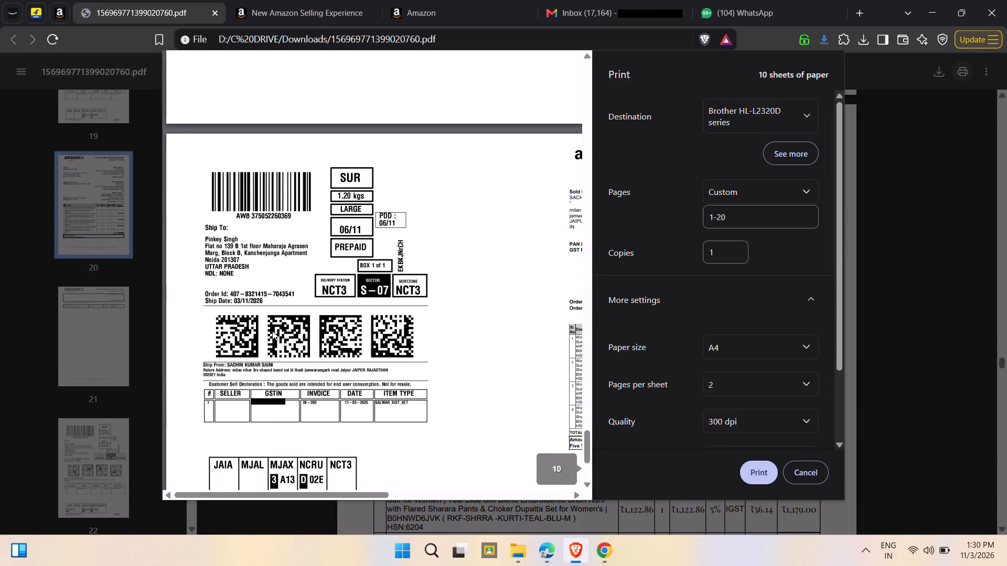
scroll(378, 290, "left", 3)
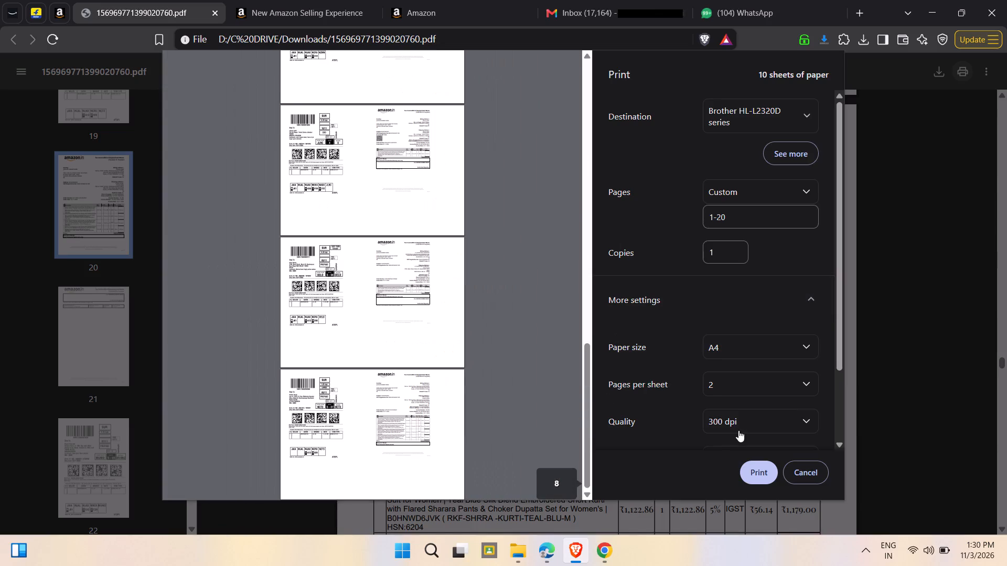
scroll(722, 384, "down", 2)
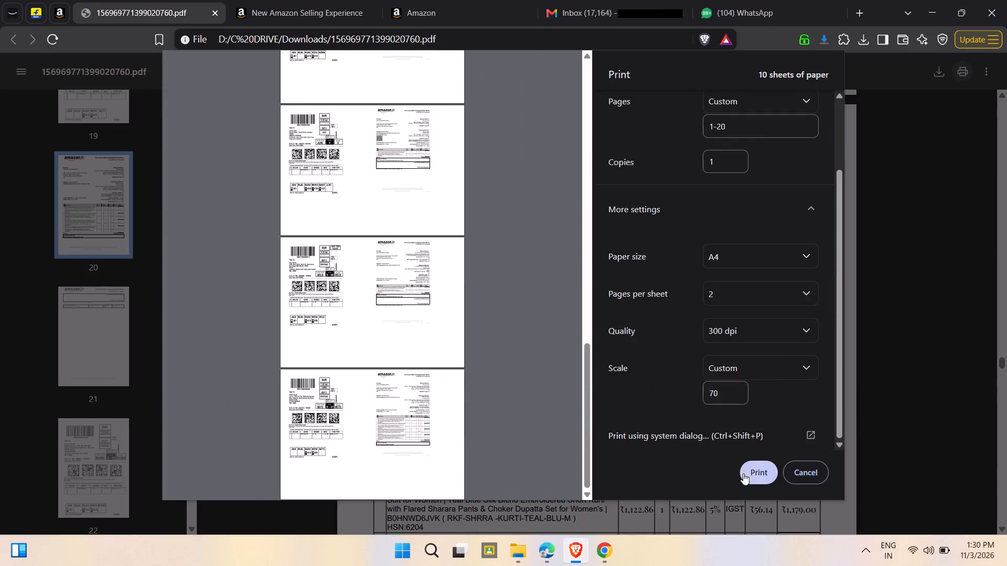
left_click(768, 475)
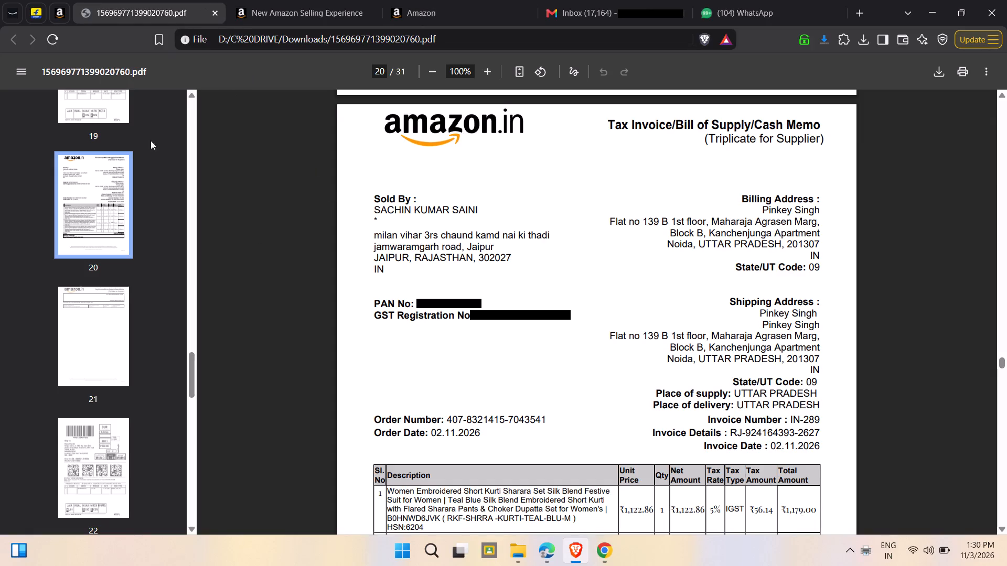
Re-print the labels for the four Flipkart To Dispatch orders with a 3 November dispatch date and save the PDF to Downloads.
left_click(42, 14)
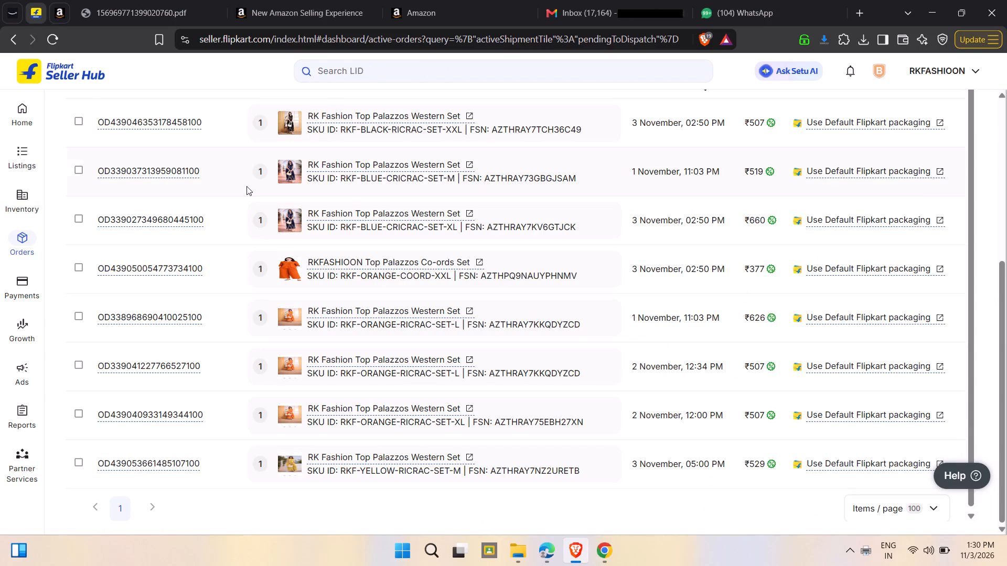
scroll(285, 277, "down", 2)
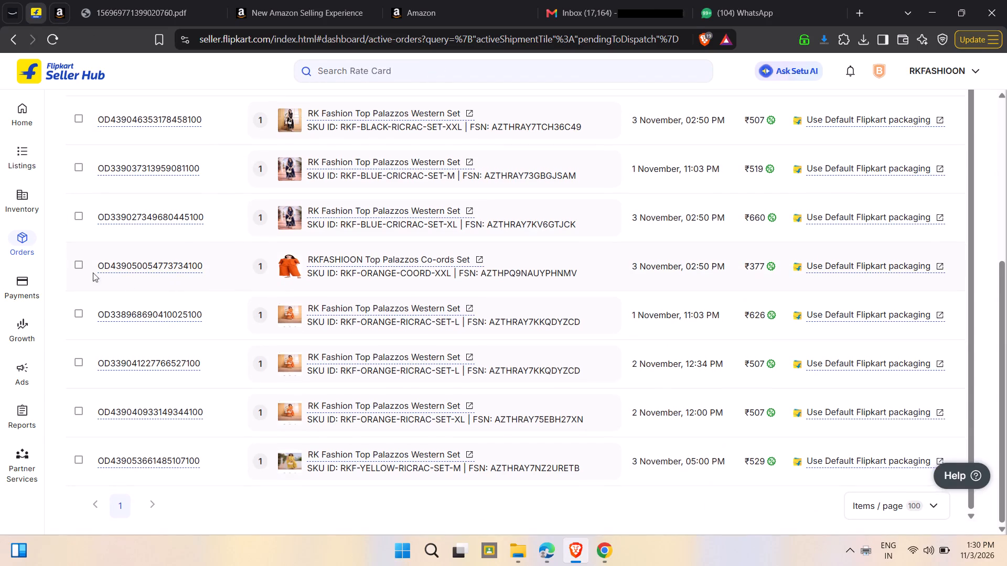
left_click(76, 262)
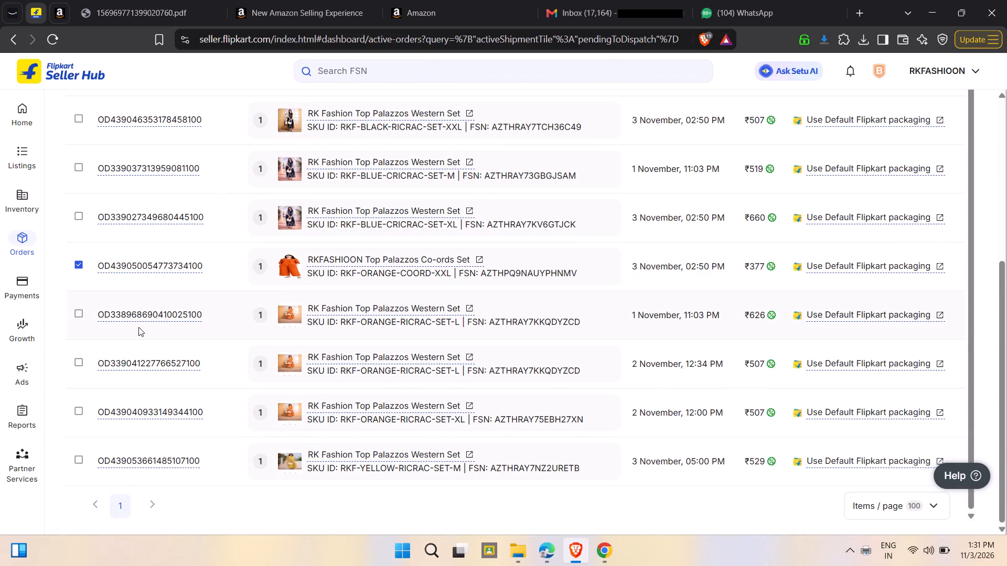
scroll(138, 327, "down", 2)
scroll(221, 425, "down", 1)
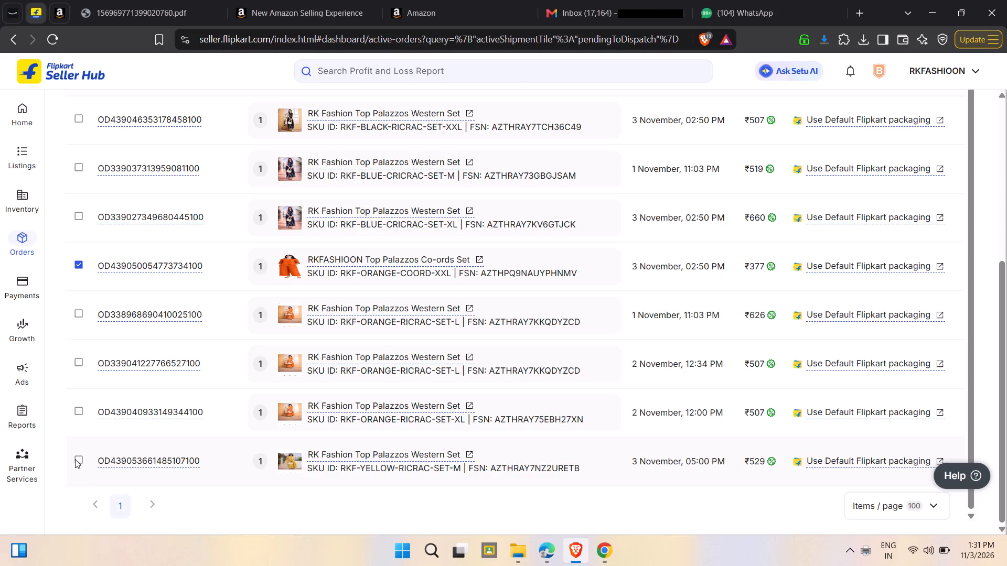
left_click(74, 459)
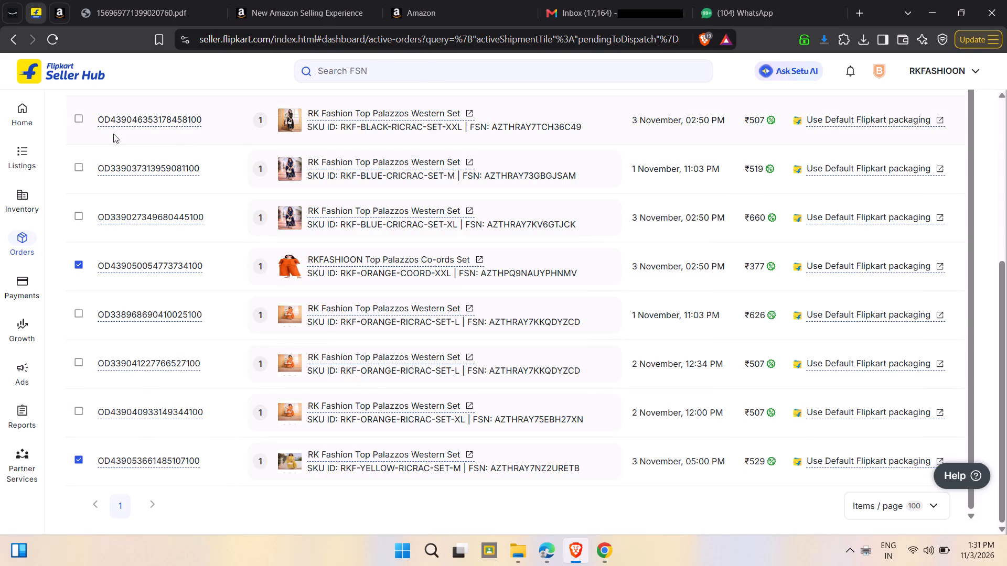
left_click(75, 116)
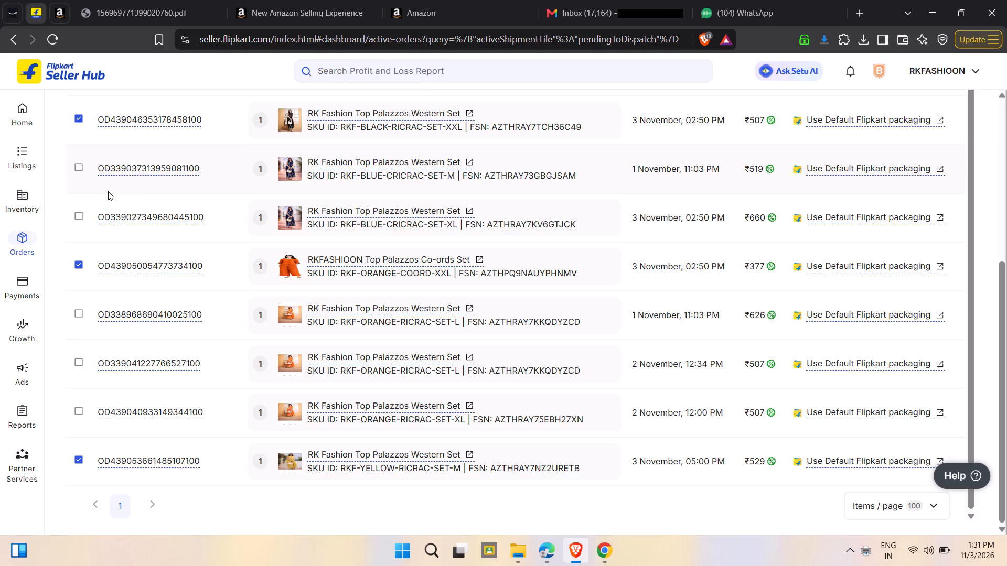
left_click(77, 214)
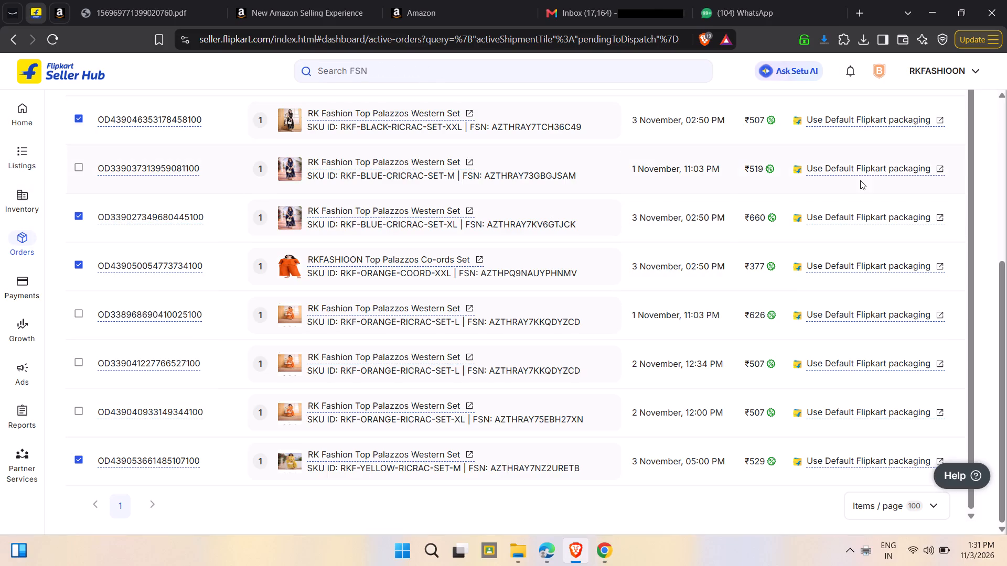
scroll(860, 180, "up", 4)
scroll(803, 294, "down", 3)
scroll(803, 294, "up", 6)
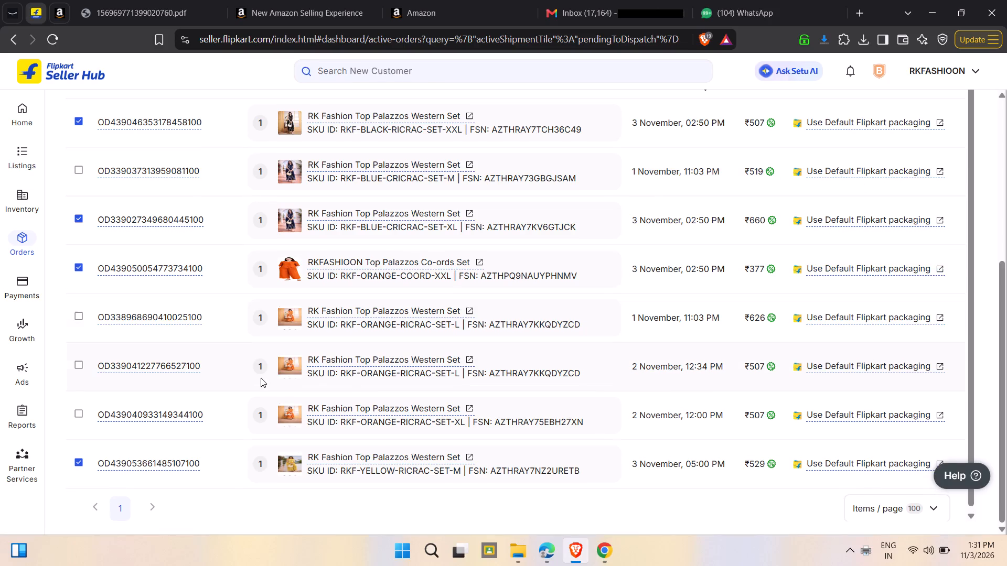
scroll(662, 192, "up", 3)
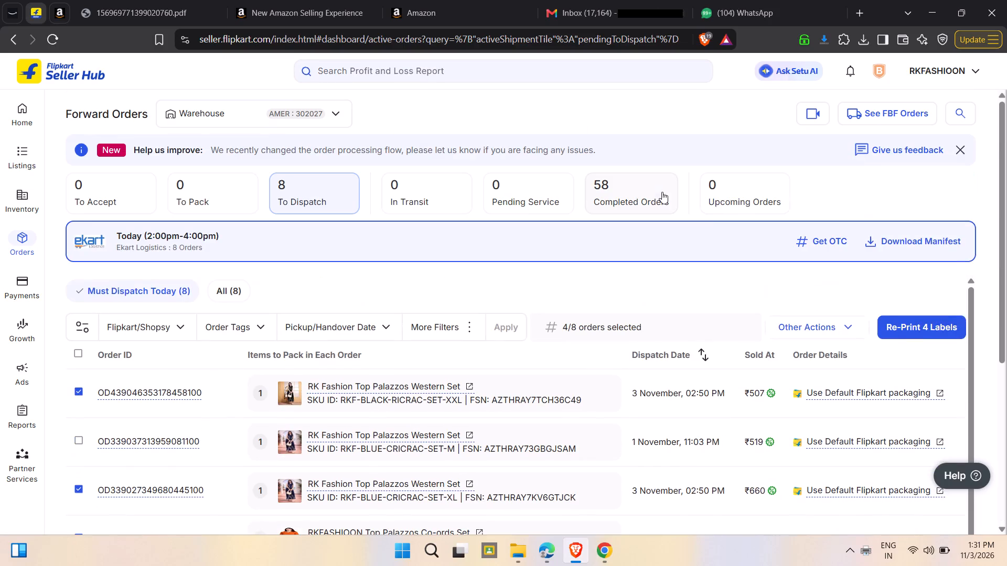
left_click(927, 324)
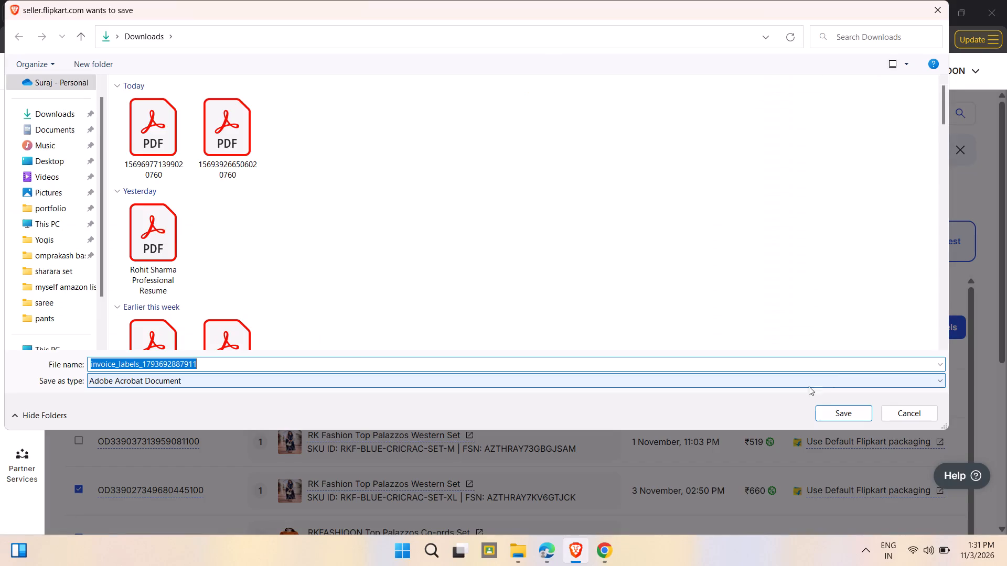
left_click(843, 411)
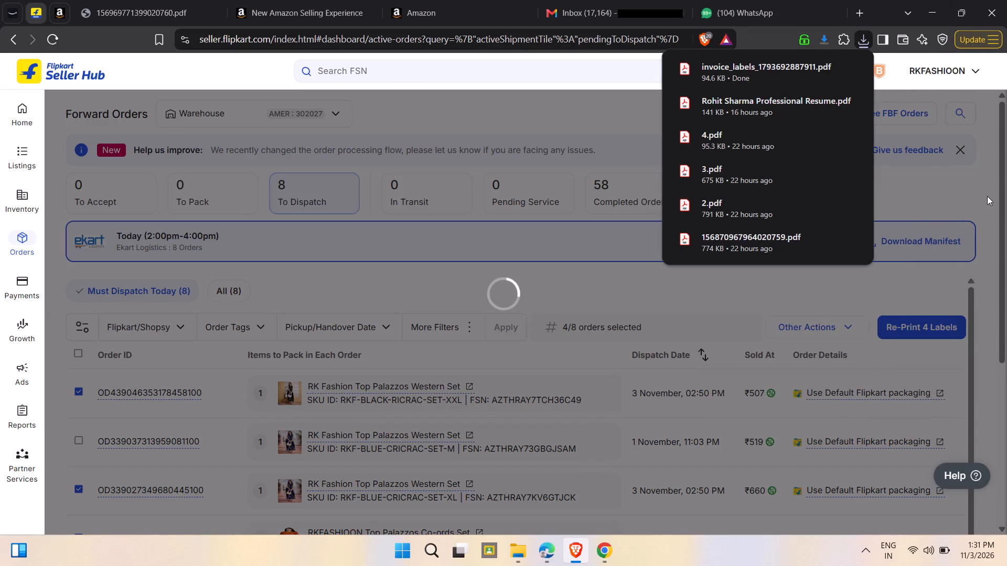
Open the downloaded Flipkart labels PDF in Adobe Acrobat and print all pages on the Brother HL-L2320D series.
left_click(780, 71)
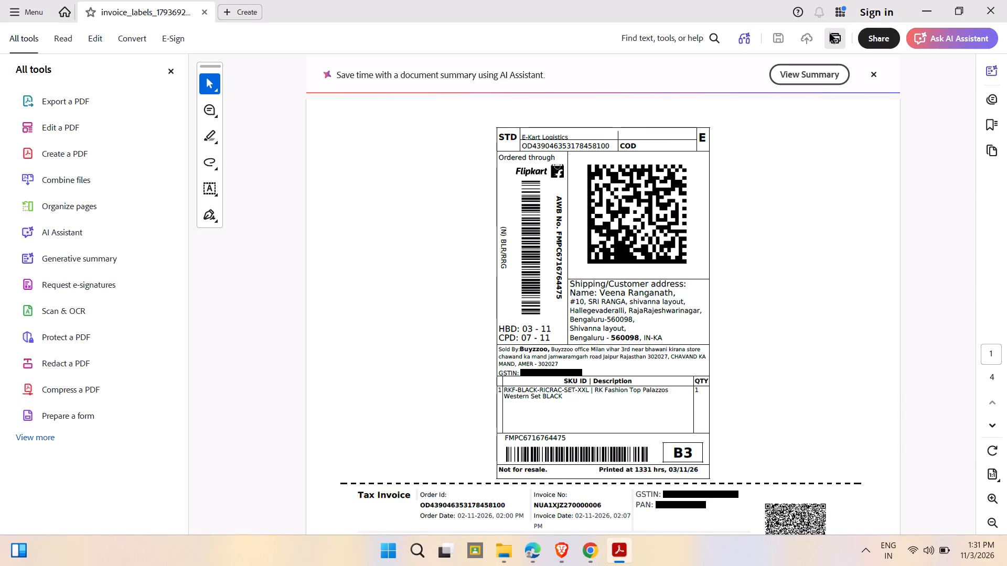
left_click(830, 34)
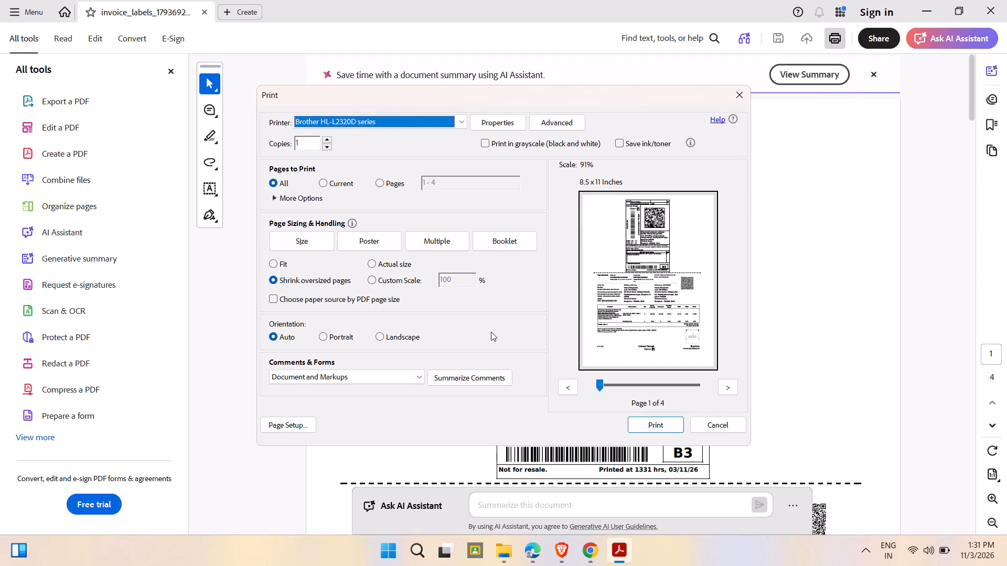
left_click(676, 429)
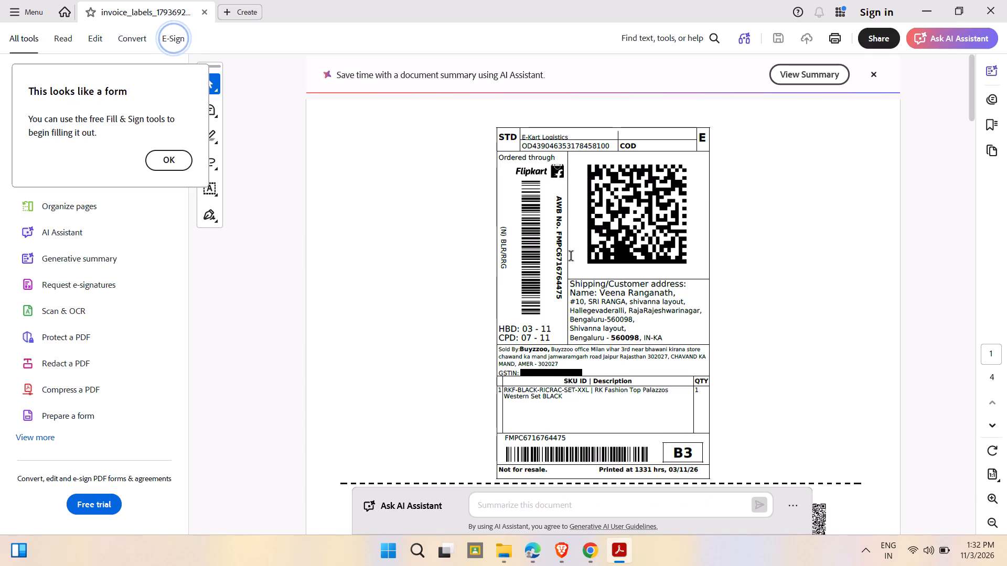
left_click(157, 159)
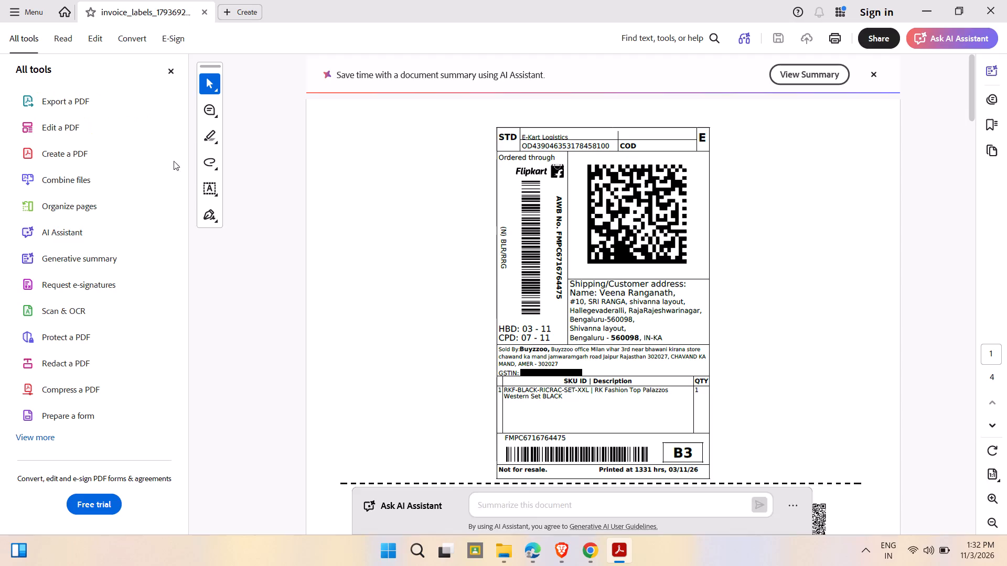
Back in Brave, open Flipkart's returns important for today and skip further OBD inspections for the current eKart executive's trip.
left_click(569, 551)
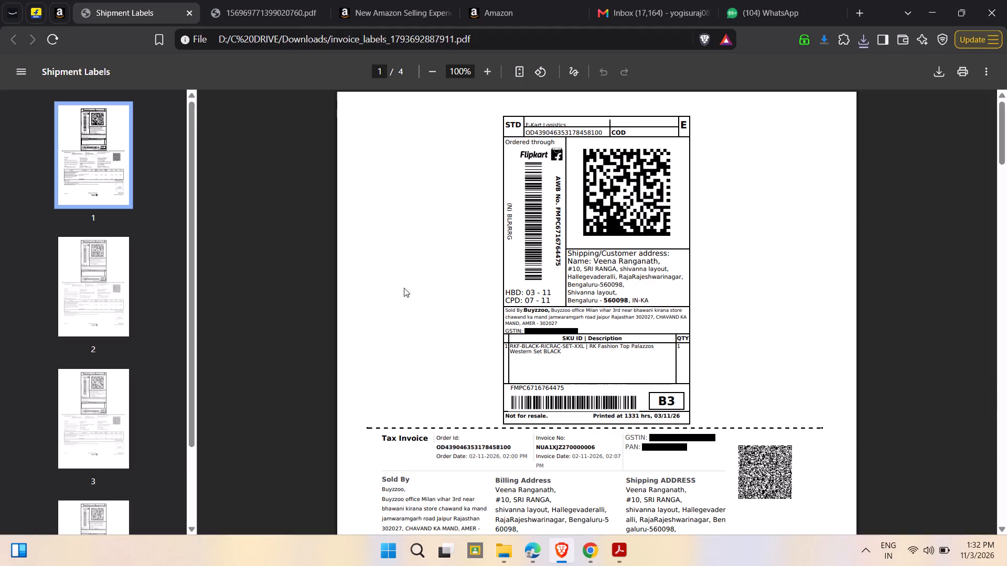
left_click(34, 11)
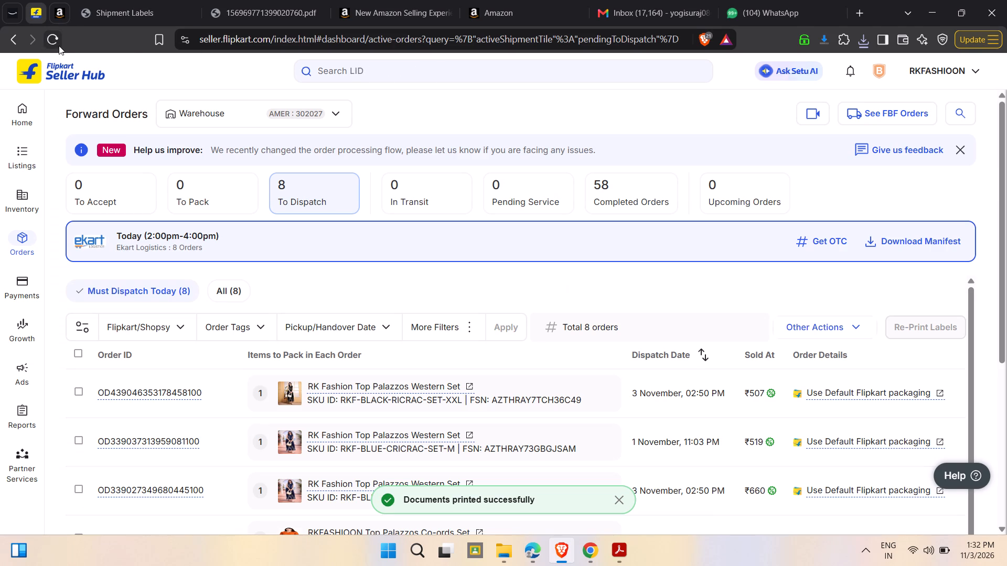
left_click(56, 43)
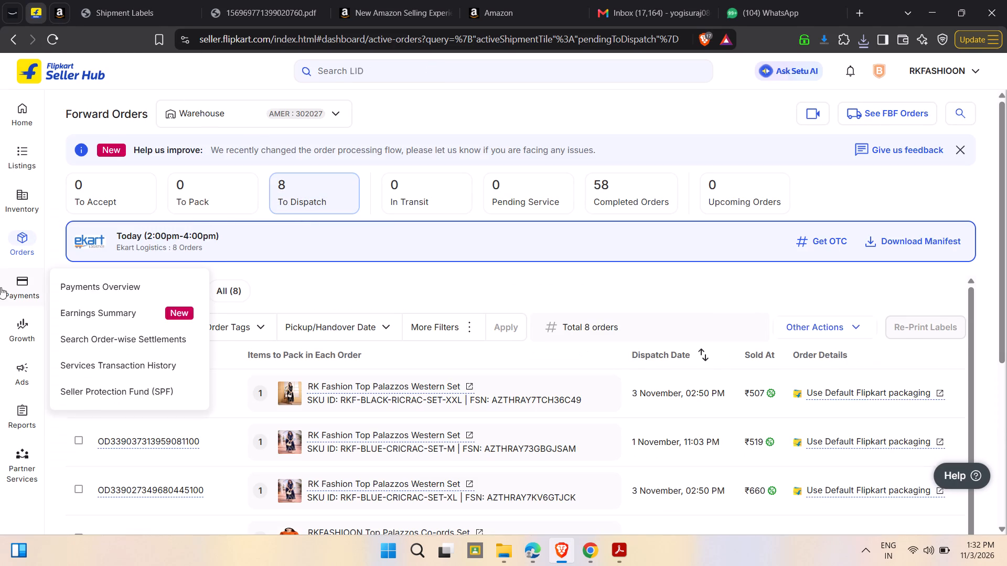
left_click(74, 264)
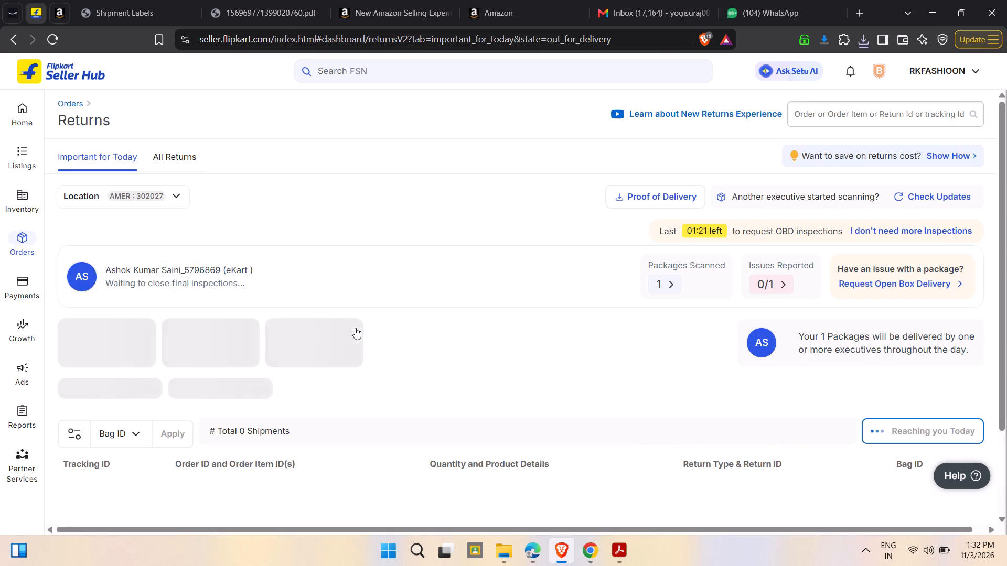
left_click(922, 232)
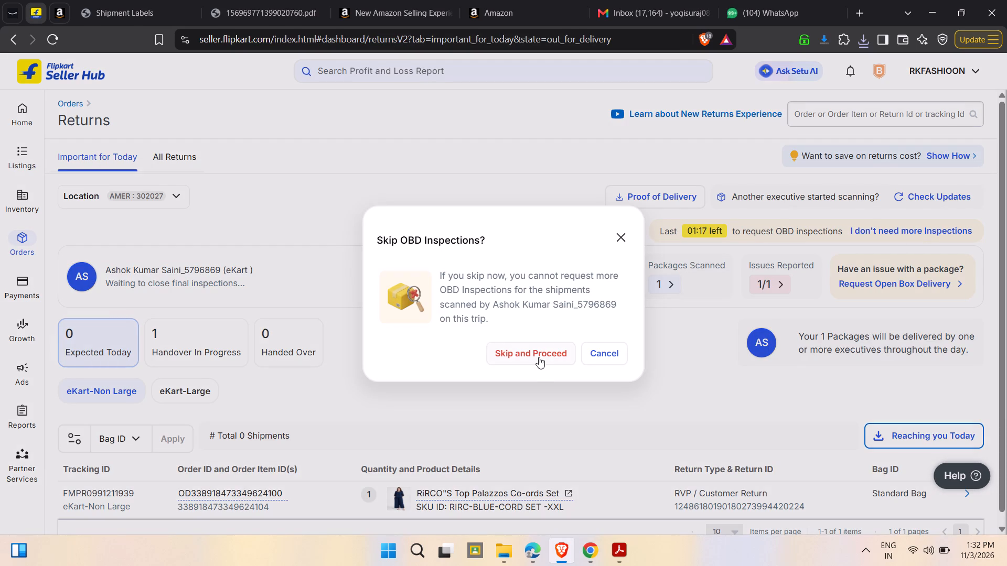
left_click(539, 357)
scroll(504, 387, "down", 4)
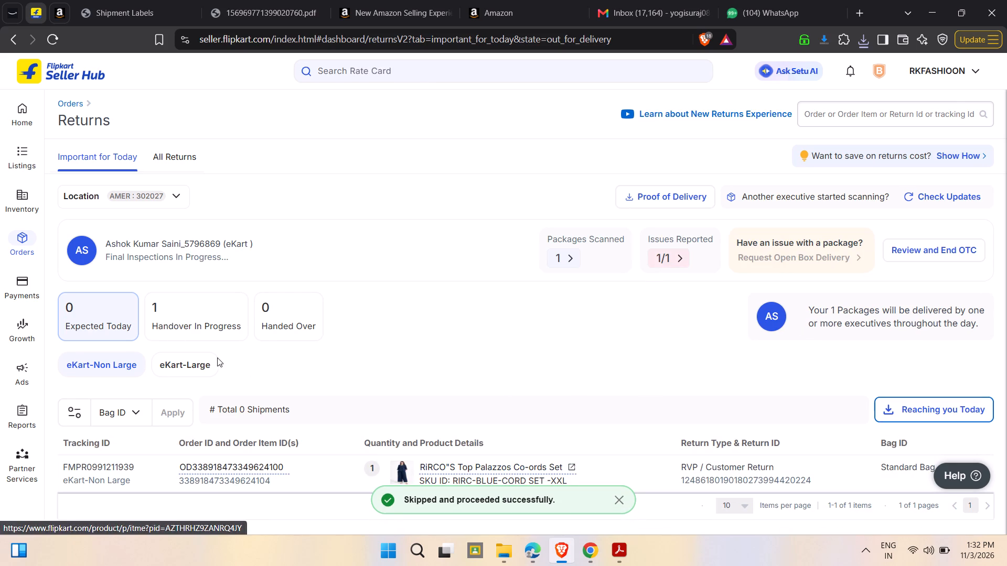
Review the return under Handover In Progress and keep refreshing its handover summary until the End OTC is generated.
left_click(173, 299)
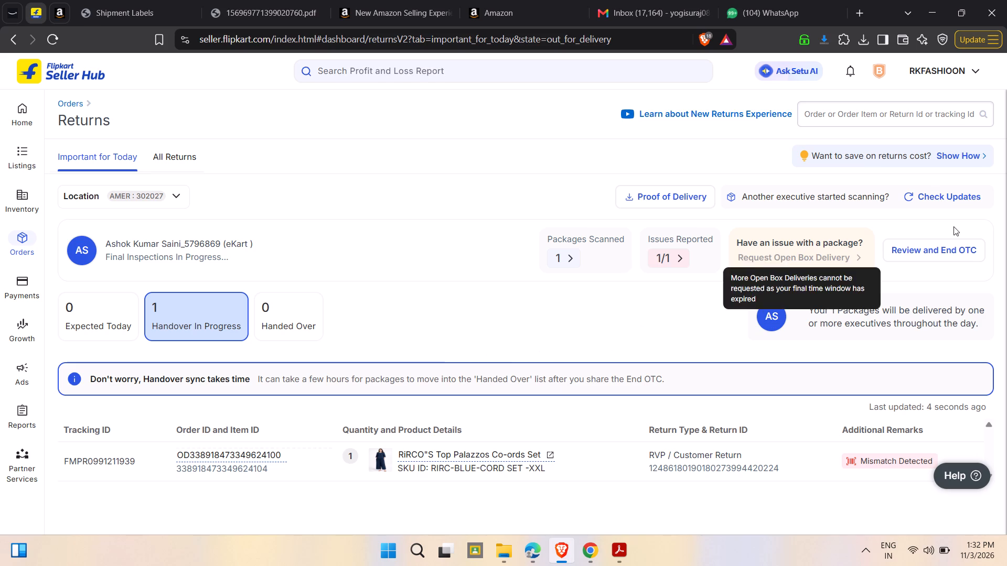
left_click(933, 257)
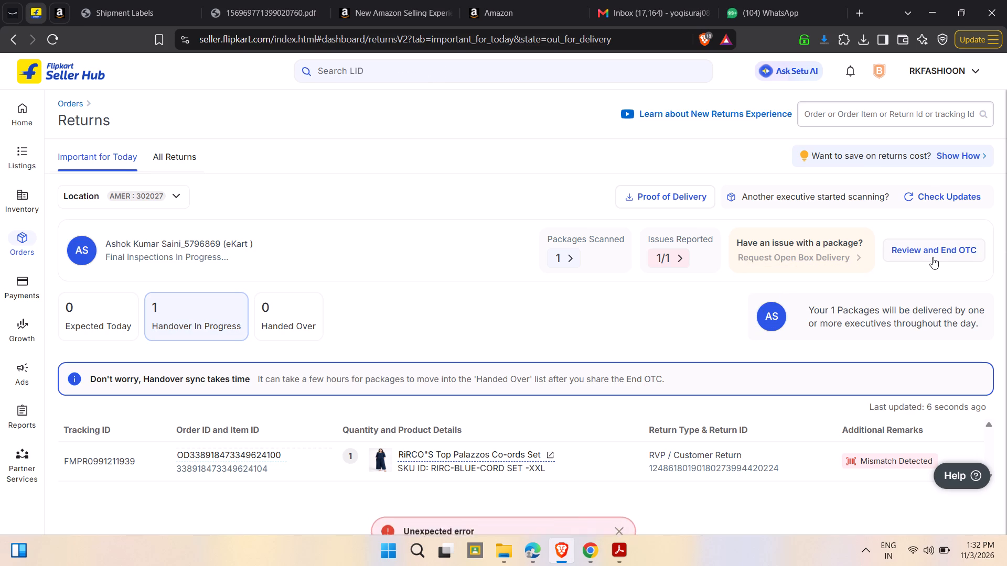
left_click(928, 255)
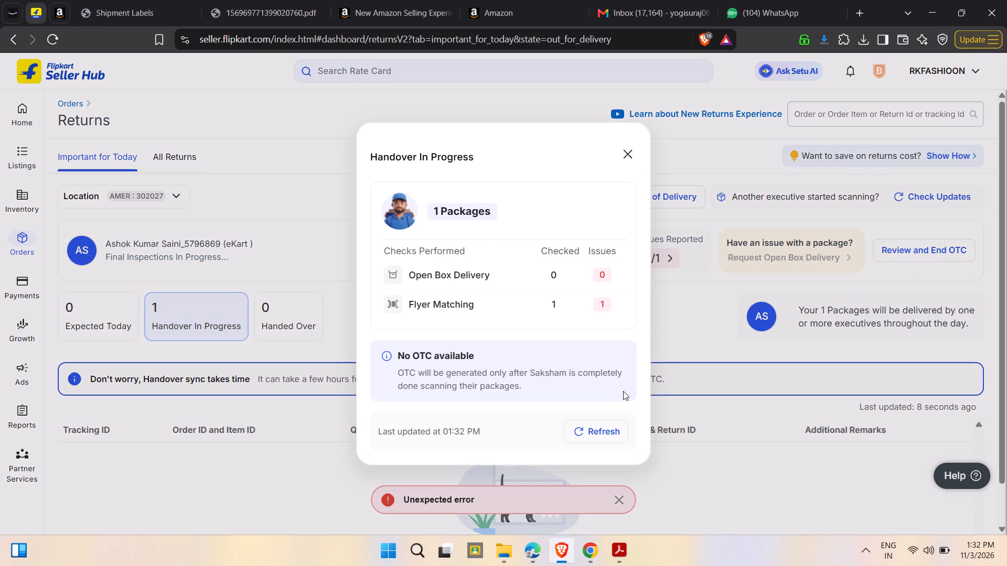
left_click(590, 434)
left_click(590, 434)
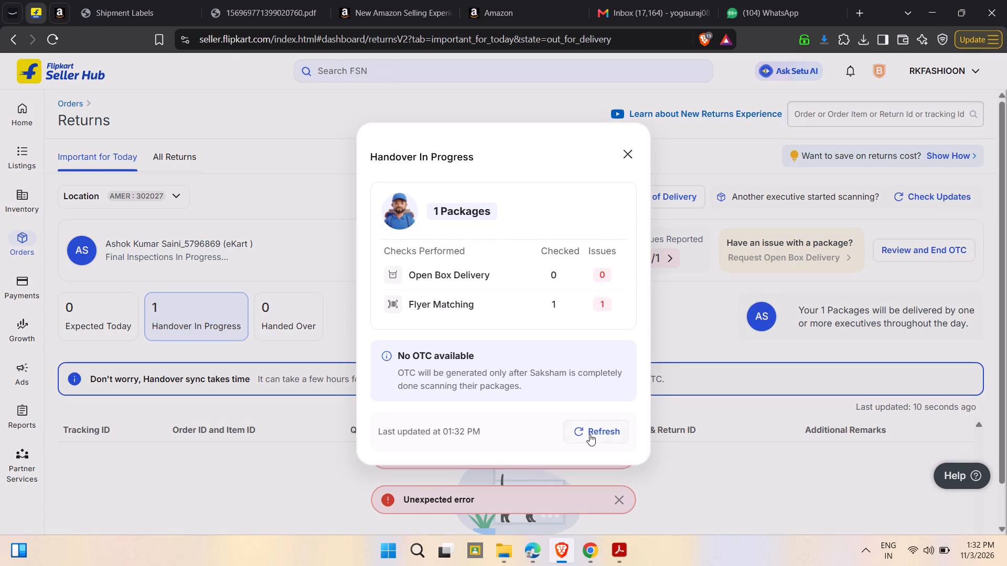
left_click(590, 434)
double_click(590, 434)
left_click(590, 434)
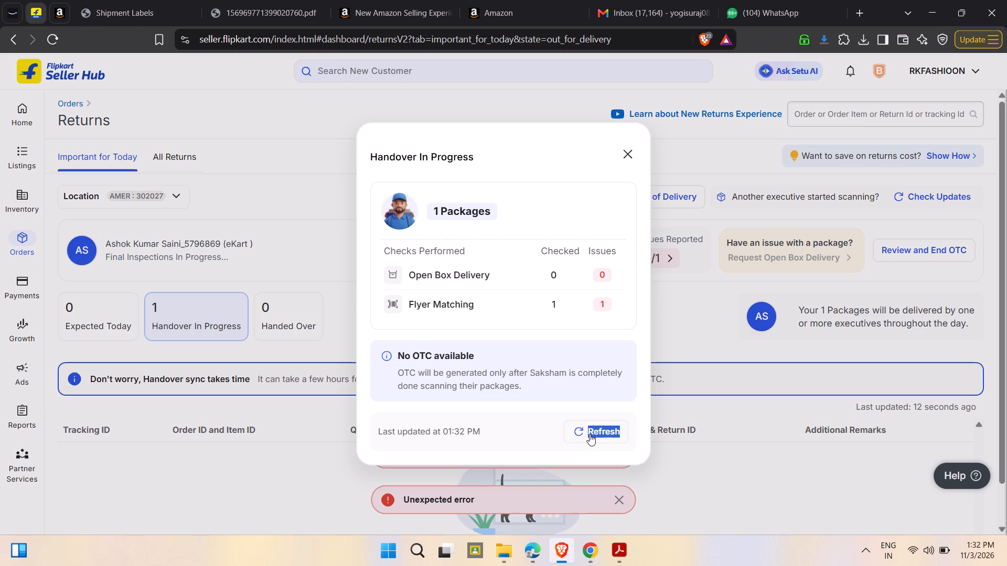
triple_click(590, 434)
left_click(590, 434)
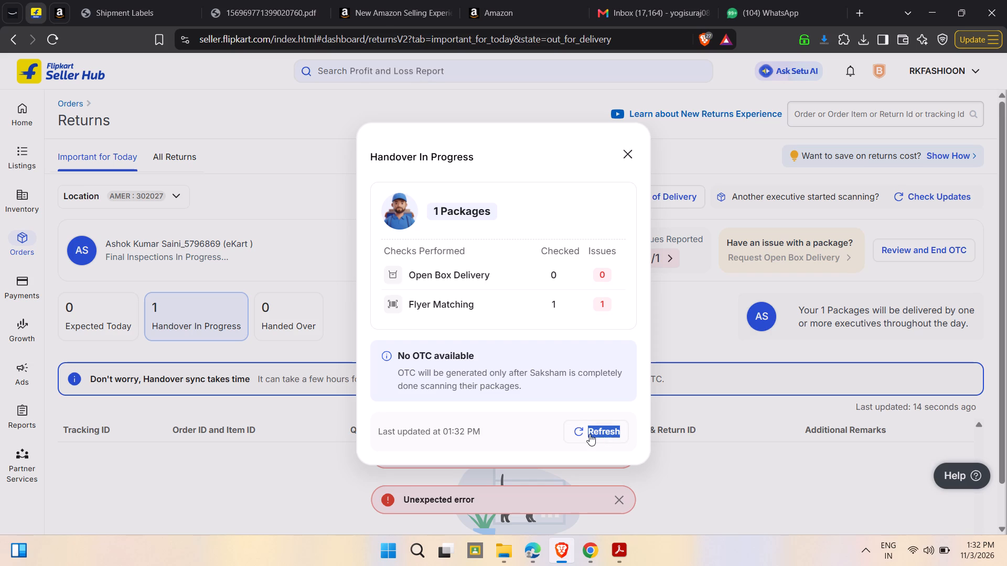
left_click(590, 434)
left_click(590, 434)
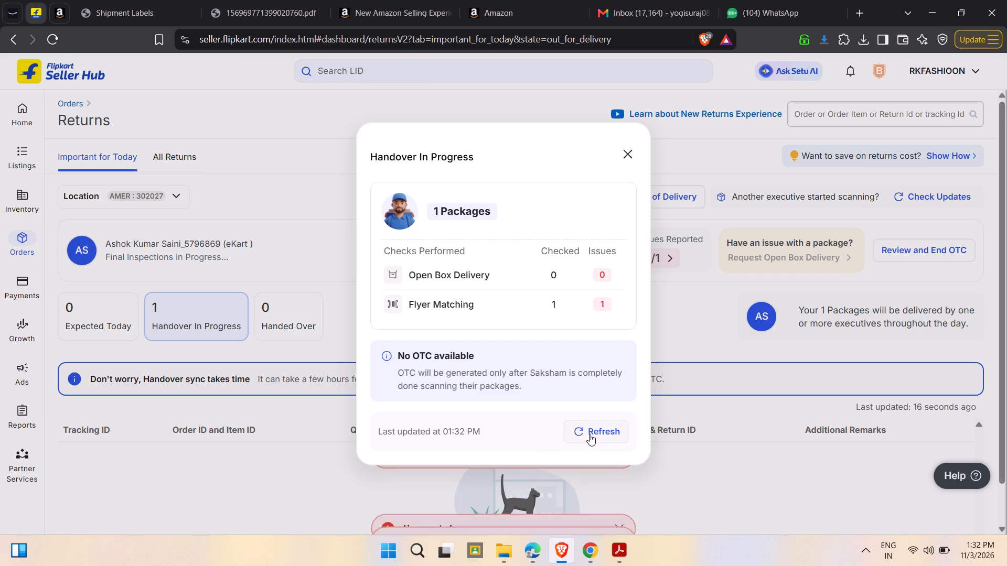
left_click(590, 434)
left_click(590, 434)
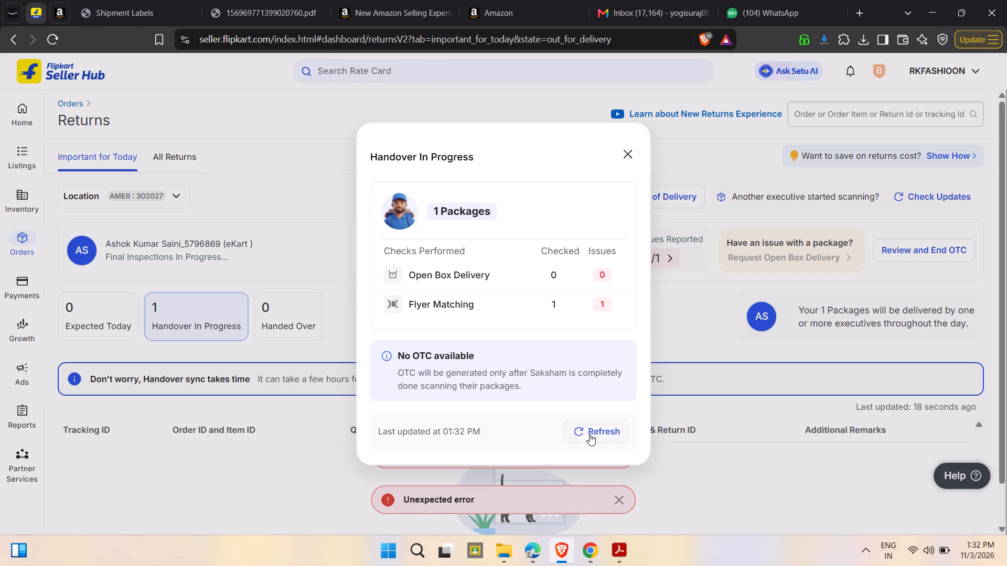
left_click(590, 434)
left_click(590, 434)
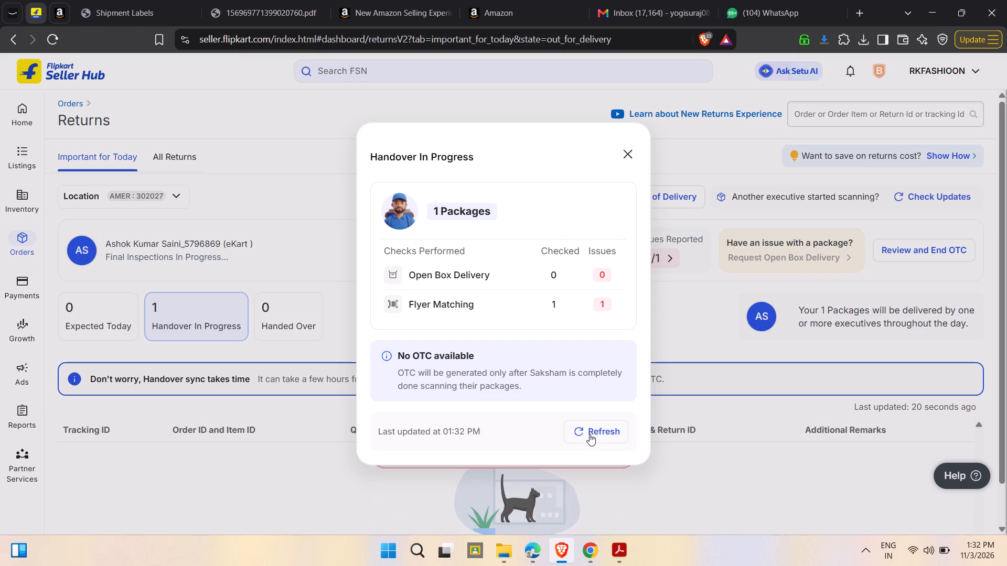
left_click(590, 434)
double_click(590, 434)
triple_click(590, 434)
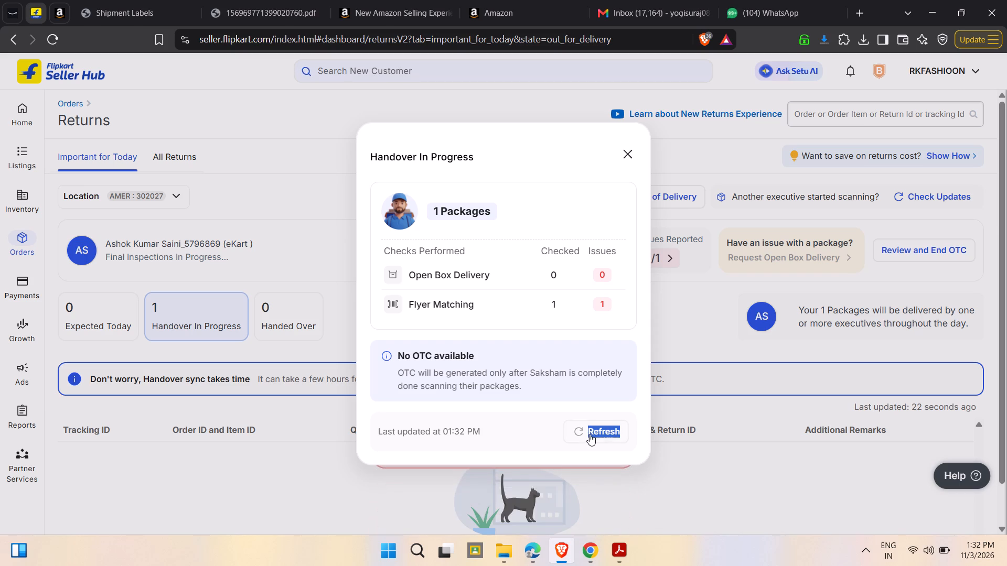
triple_click(590, 434)
double_click(590, 434)
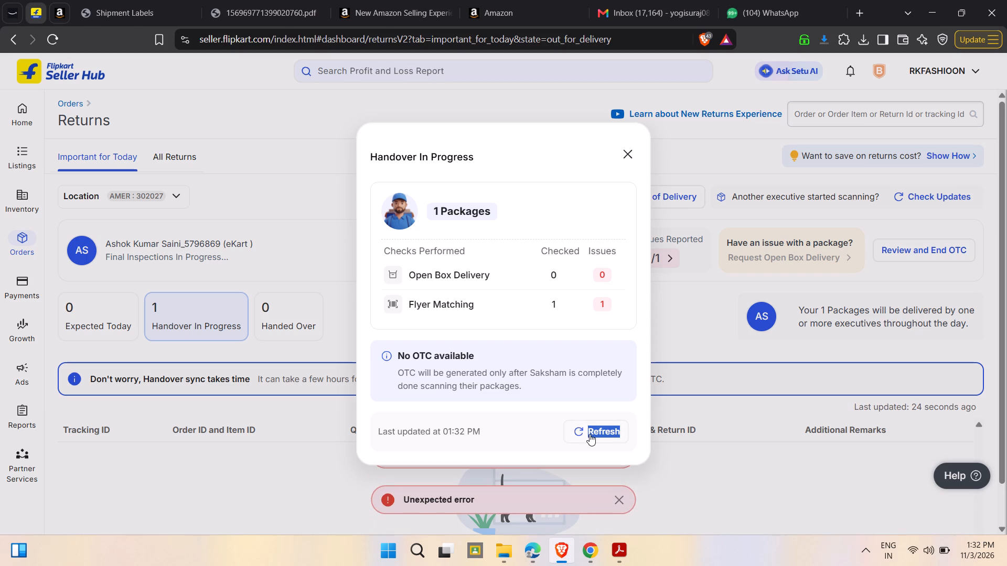
double_click(590, 434)
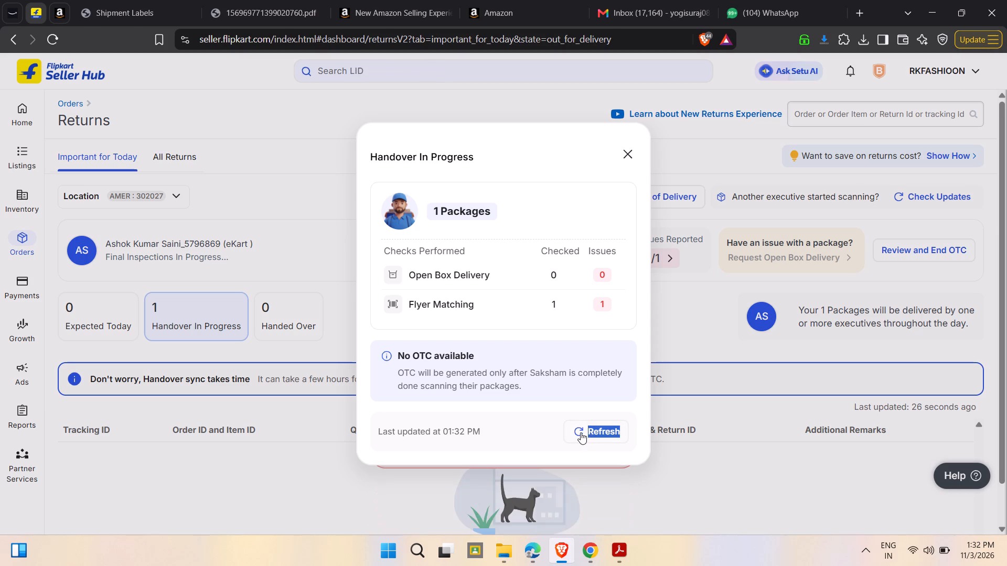
left_click(581, 432)
triple_click(581, 432)
left_click(581, 432)
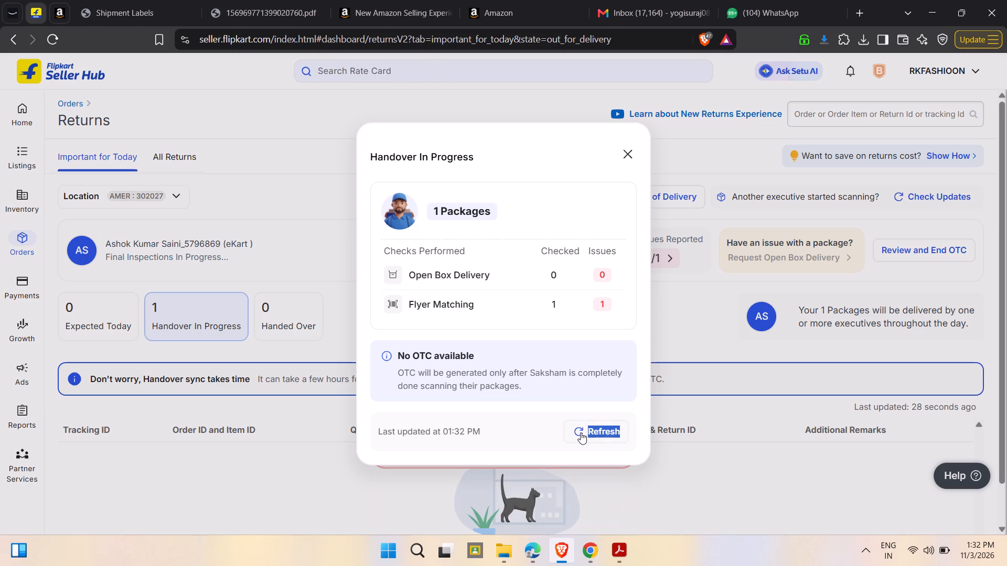
triple_click(581, 432)
triple_click(581, 432)
triple_click(581, 432)
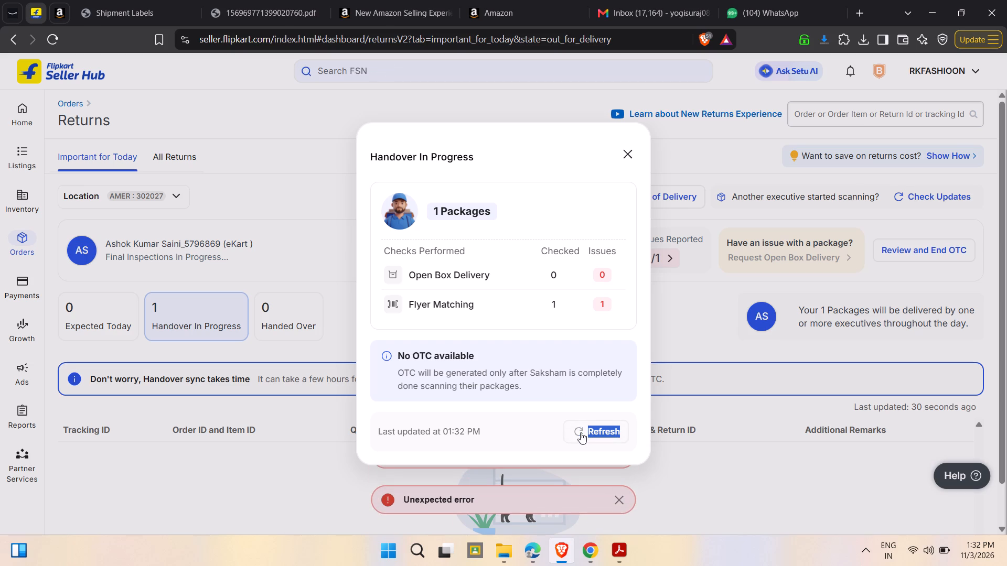
triple_click(581, 432)
triple_click(581, 432)
triple_click(581, 432)
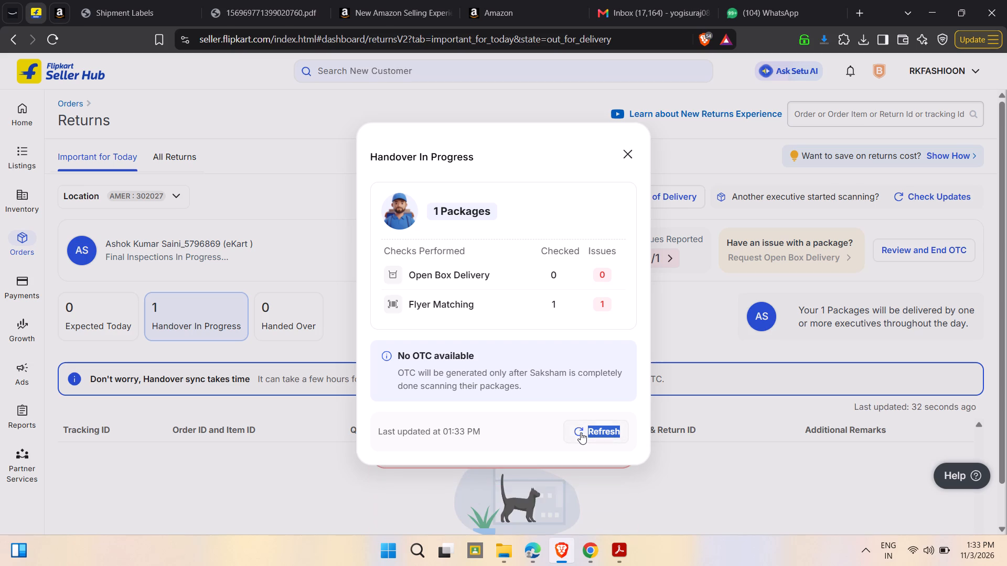
triple_click(581, 432)
left_click(581, 432)
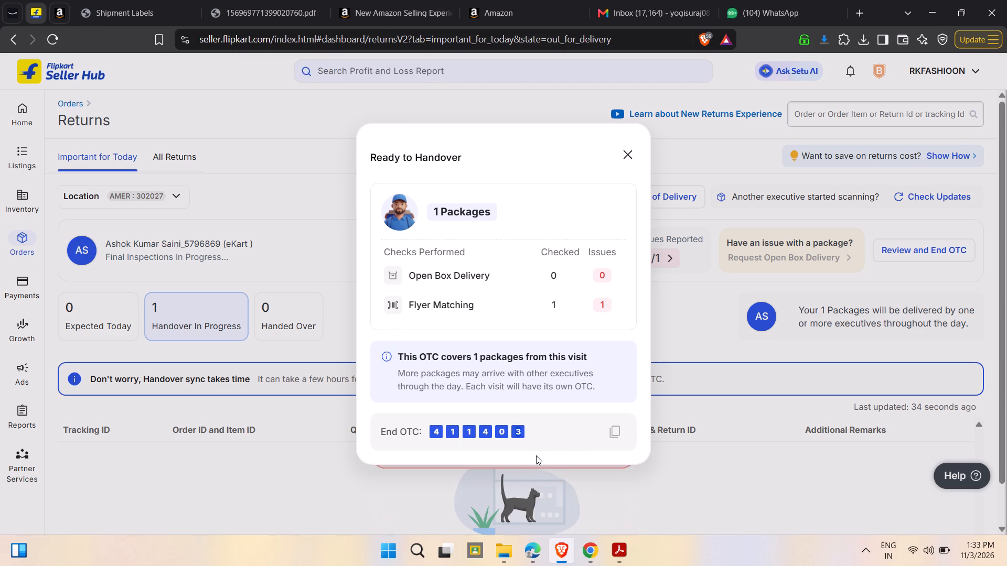
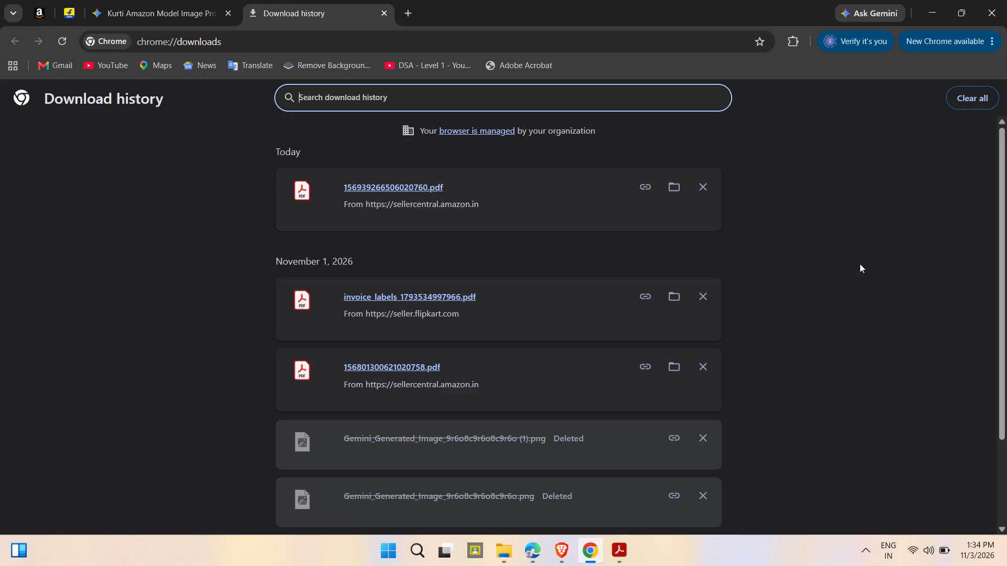
Open the Flipkart invoice and label PDF downloaded on November 1 and print one copy of all pages on the Brother HL-L2320D series.
left_click(463, 295)
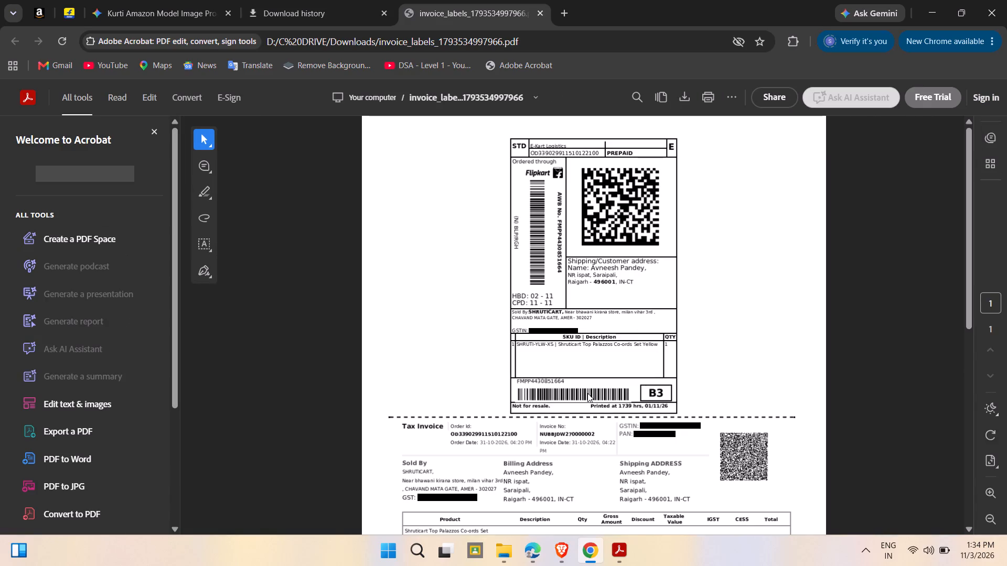
scroll(587, 393, "down", 4)
scroll(587, 393, "up", 5)
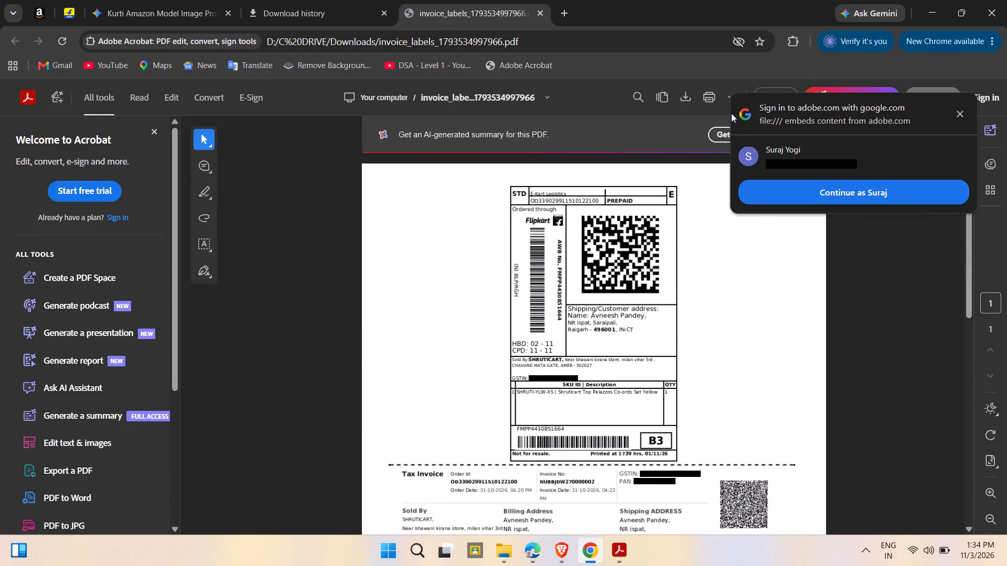
left_click(705, 94)
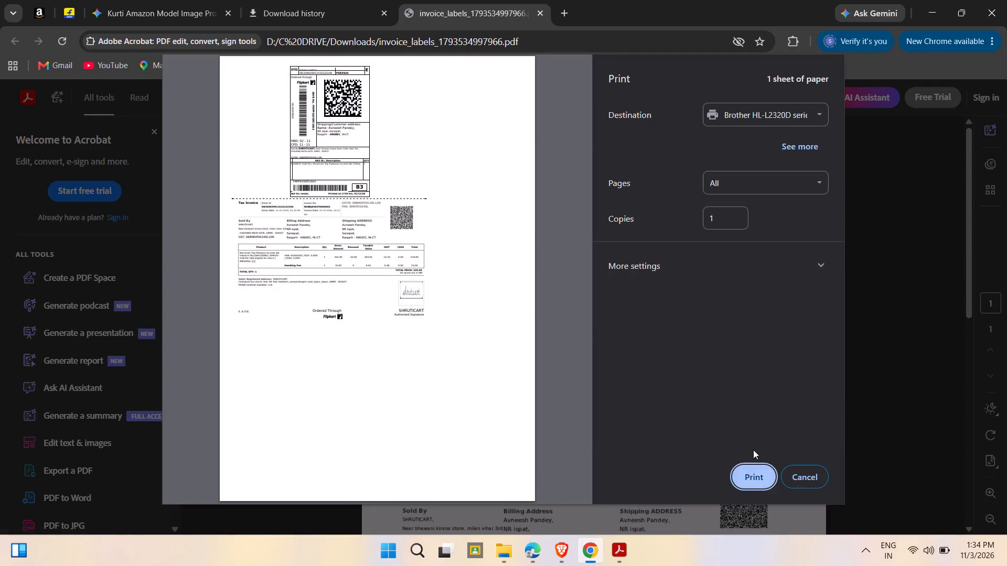
left_click(758, 477)
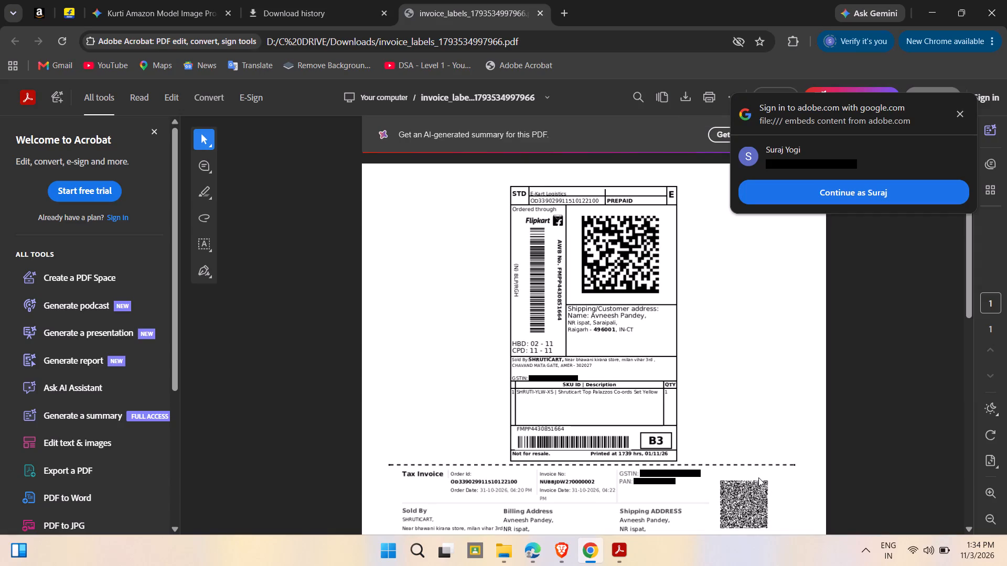